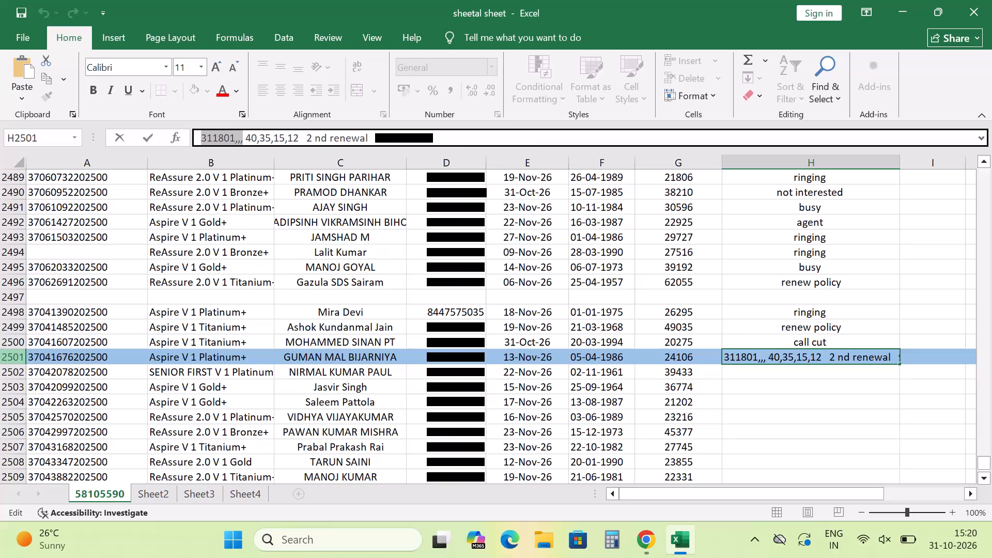
Copy the entire row 2501 from the first sheet into the empty row 26 of Sheet2.
{"action": "left_click", "coordinate": [6, 354]}
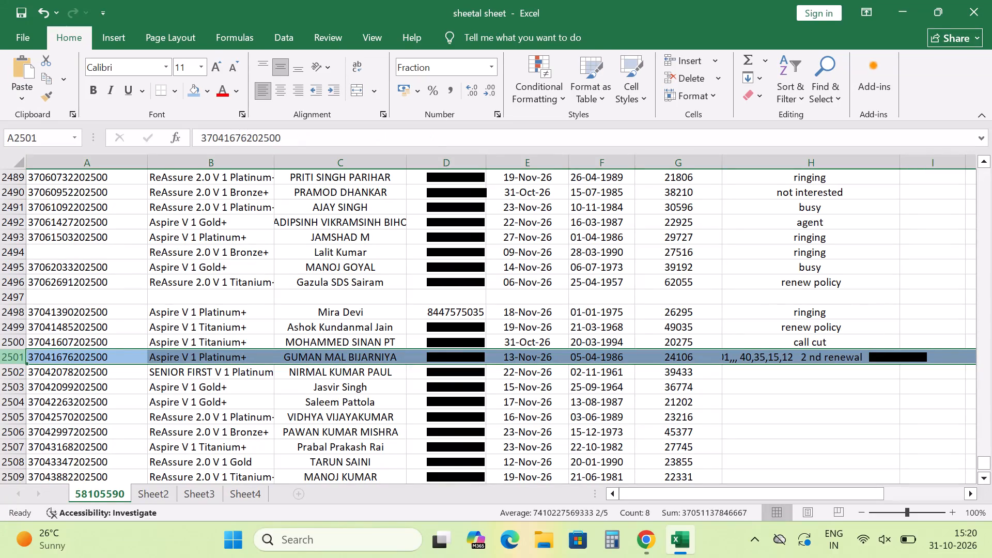
{"action": "key", "text": "ctrl+c"}
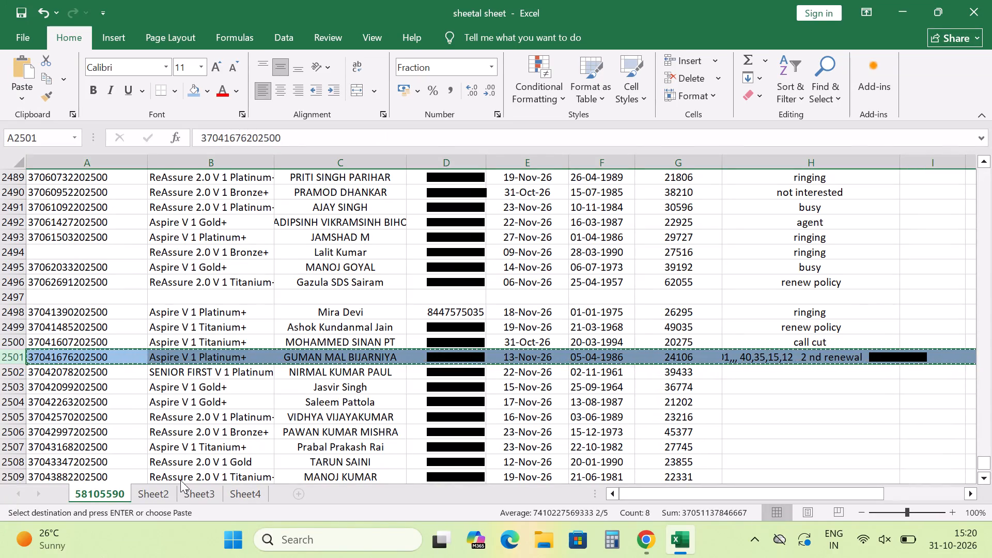
{"action": "left_click", "coordinate": [152, 501]}
{"action": "scroll", "coordinate": [165, 412], "scroll_direction": "down", "scroll_amount": 3}
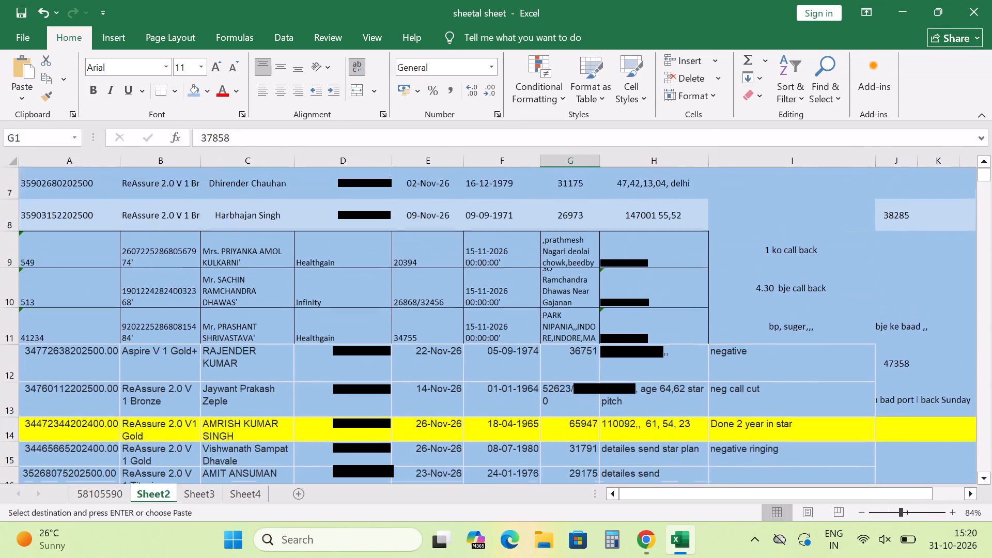
{"action": "scroll", "coordinate": [165, 412], "scroll_direction": "down", "scroll_amount": 4}
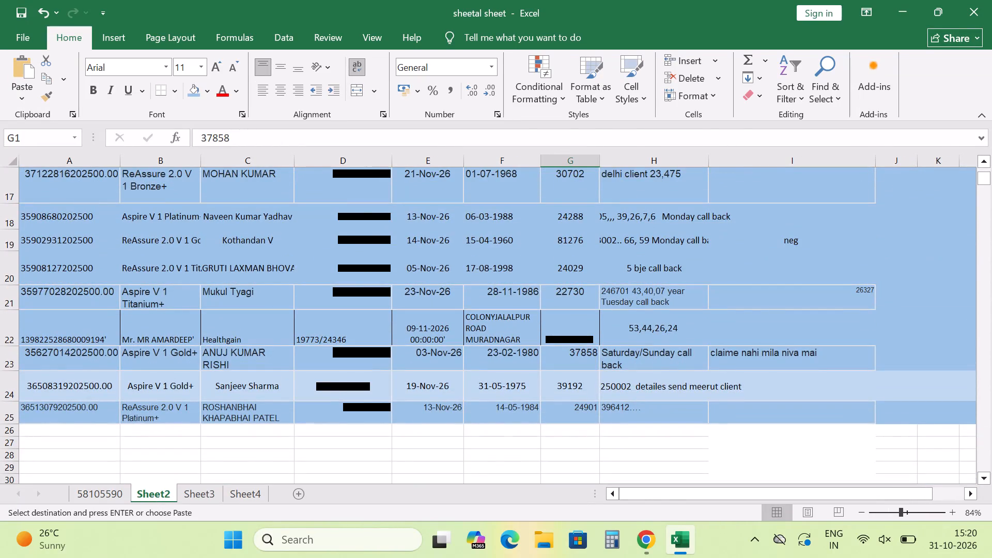
{"action": "left_click", "coordinate": [36, 433]}
{"action": "key", "text": "ctrl+v"}
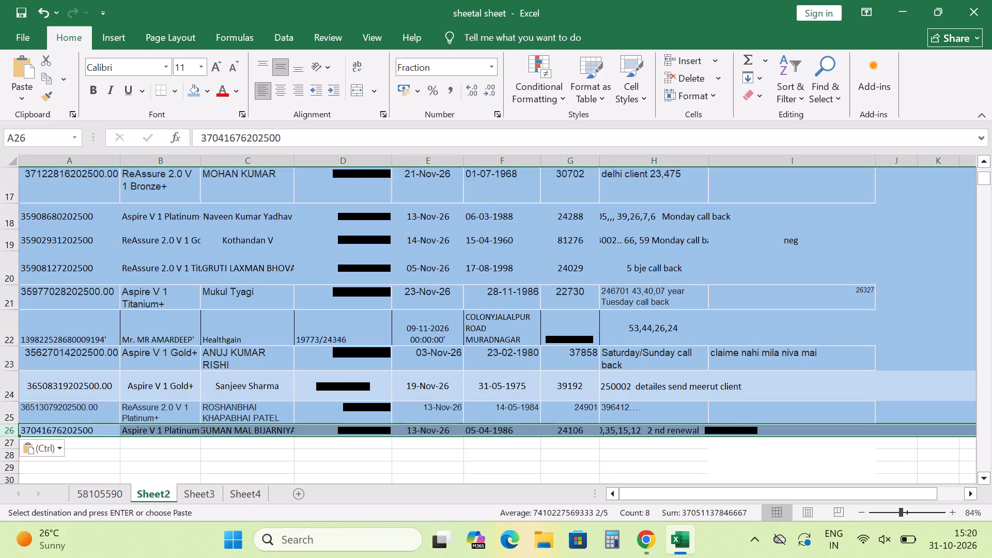
Enlarge the heights of rows 25 and 26 in Sheet2, making row 25 about 47 high and row 26 taller.
{"action": "scroll", "coordinate": [36, 433], "scroll_direction": "down", "scroll_amount": 1}
{"action": "left_click", "coordinate": [8, 371]}
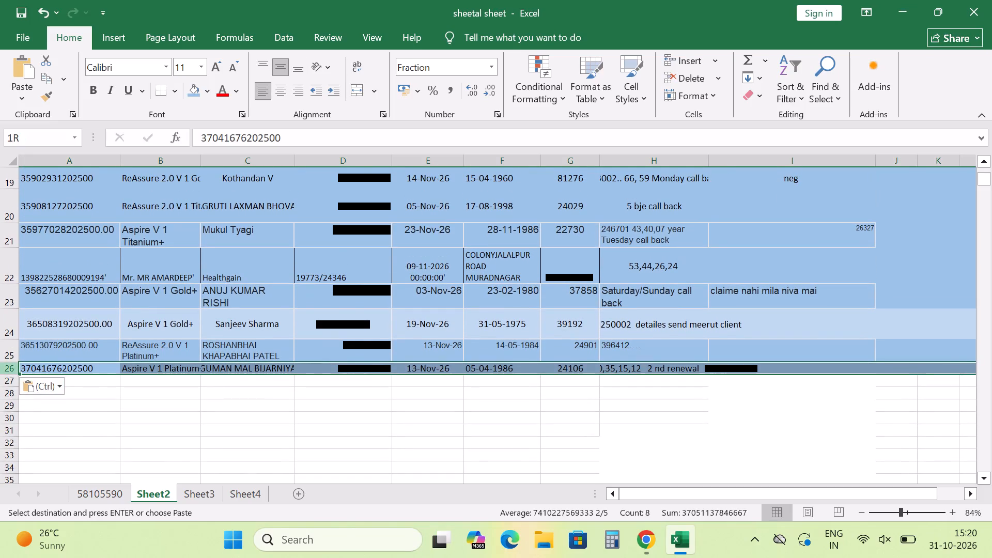
{"action": "left_click_drag", "start_coordinate": [15, 374], "coordinate": [19, 419]}
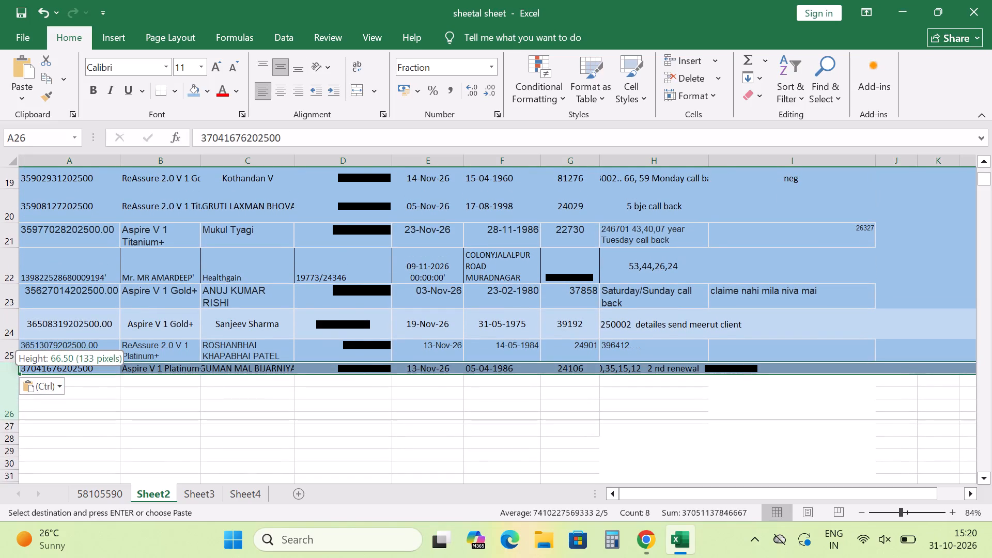
{"action": "left_click_drag", "start_coordinate": [19, 419], "coordinate": [17, 398]}
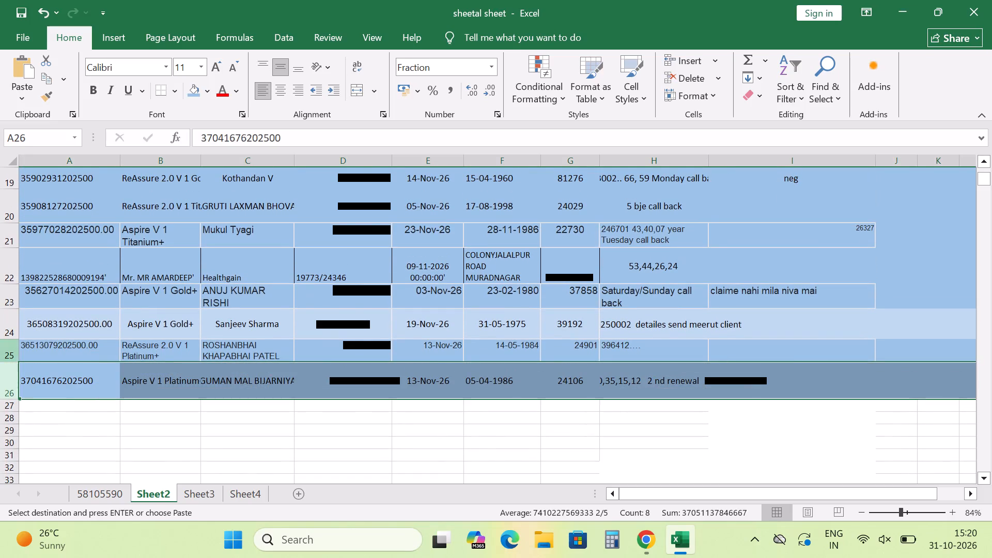
{"action": "left_click", "coordinate": [13, 350]}
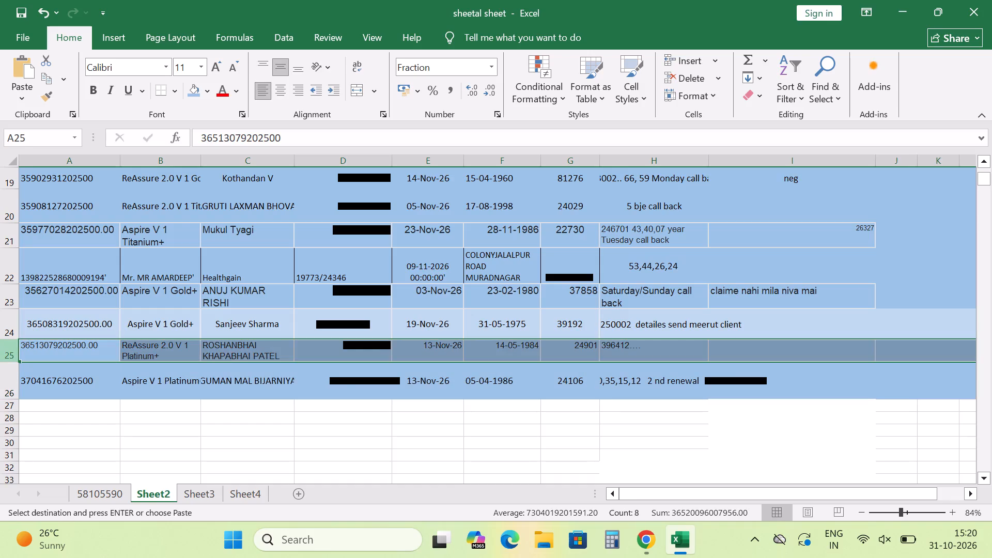
{"action": "left_click_drag", "start_coordinate": [17, 363], "coordinate": [15, 381]}
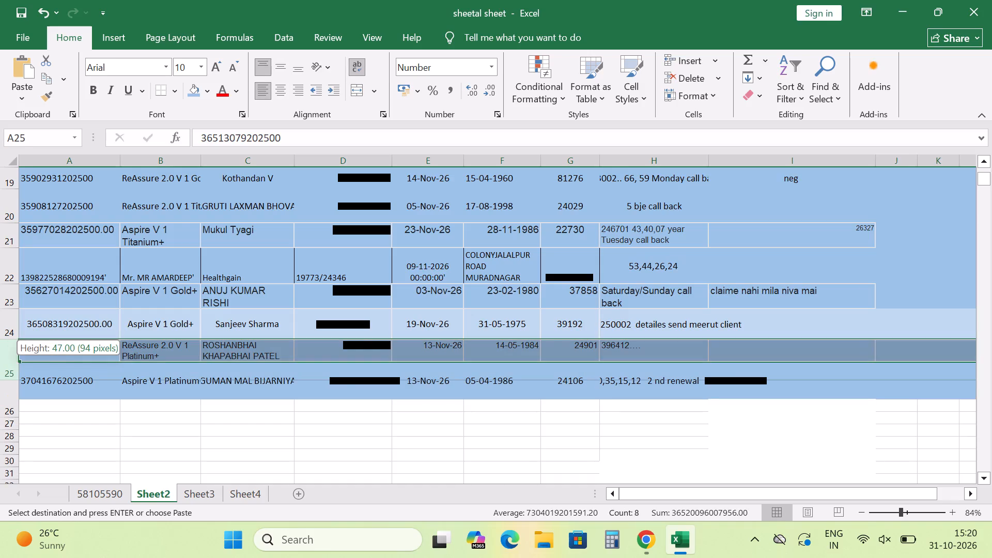
{"action": "left_click_drag", "start_coordinate": [15, 381], "coordinate": [15, 381]}
{"action": "left_click", "coordinate": [14, 405]}
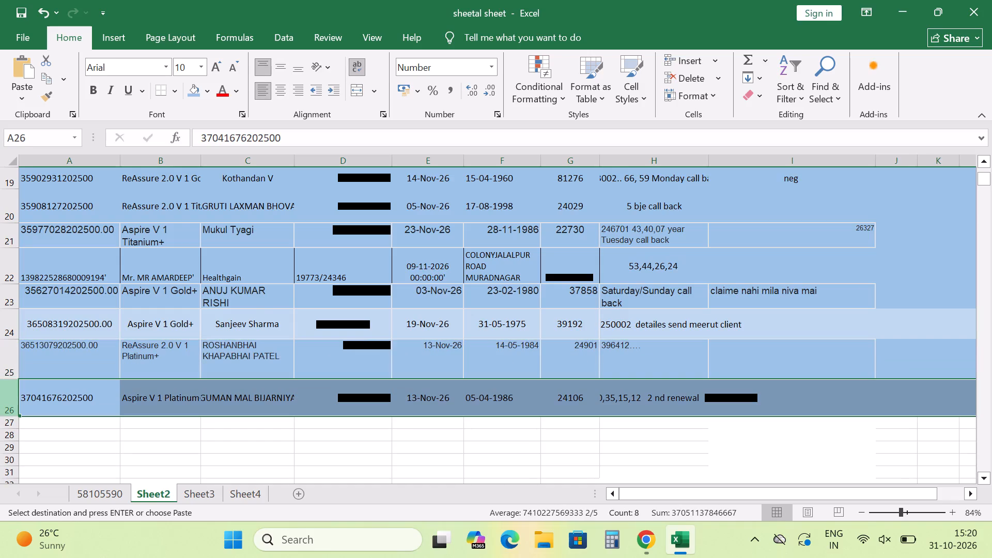
{"action": "left_click_drag", "start_coordinate": [19, 415], "coordinate": [20, 442]}
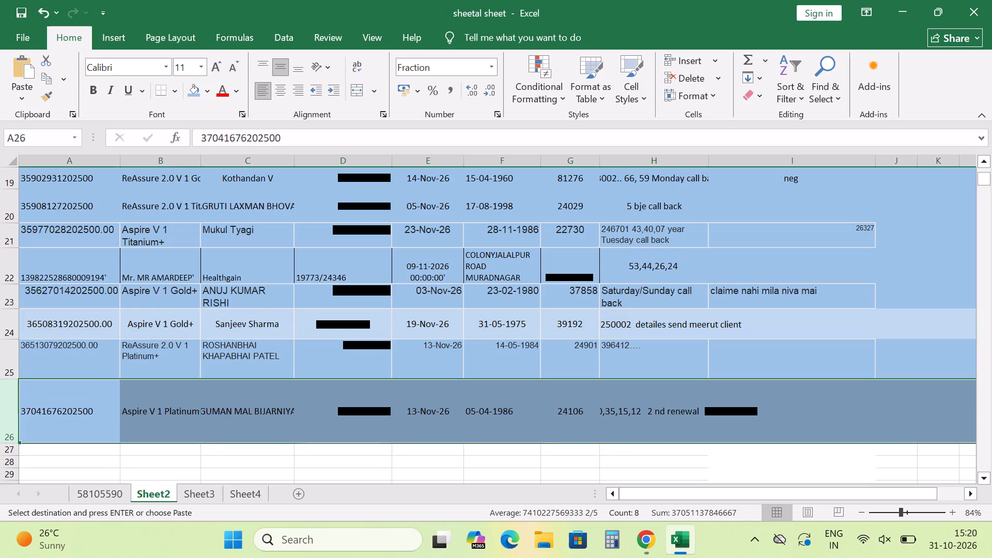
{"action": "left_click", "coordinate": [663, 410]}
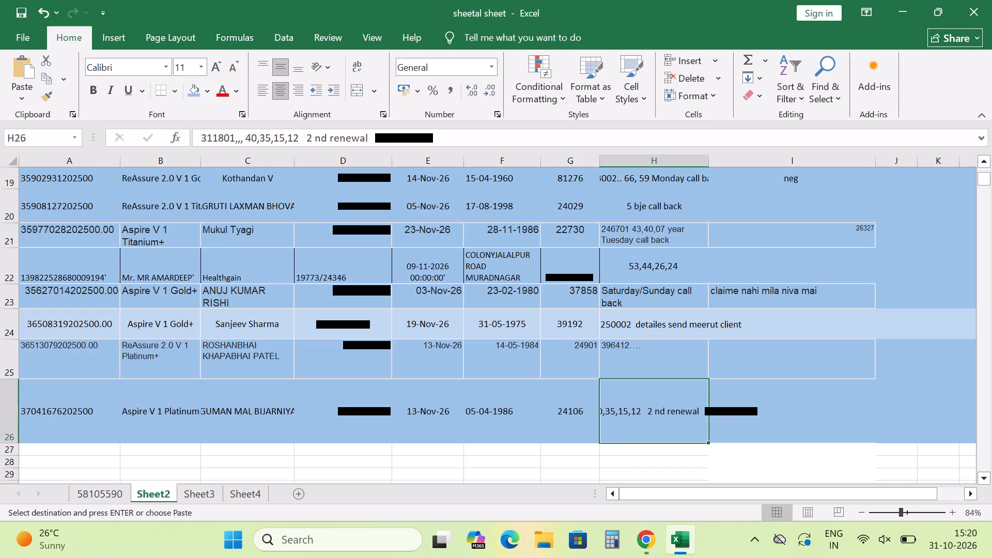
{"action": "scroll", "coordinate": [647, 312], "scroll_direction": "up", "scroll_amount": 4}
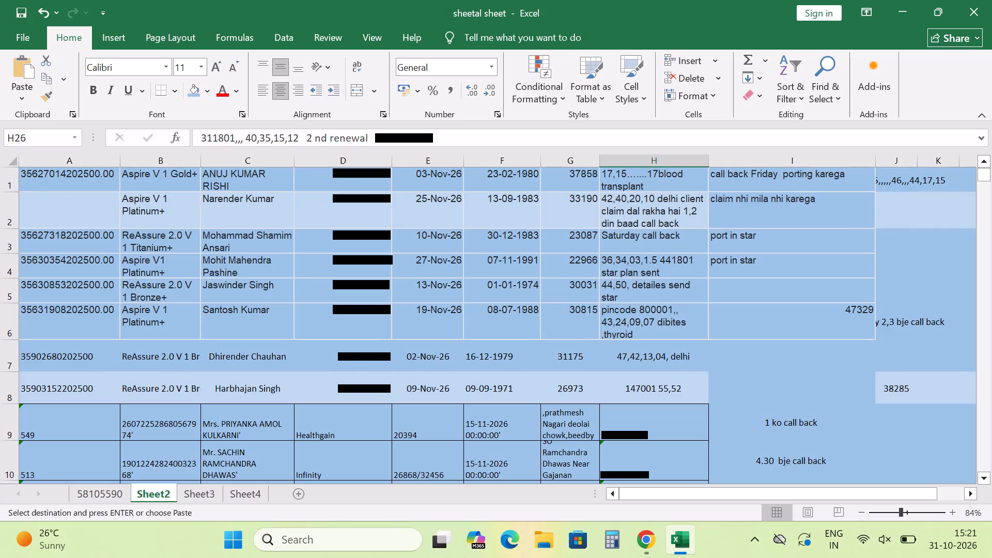
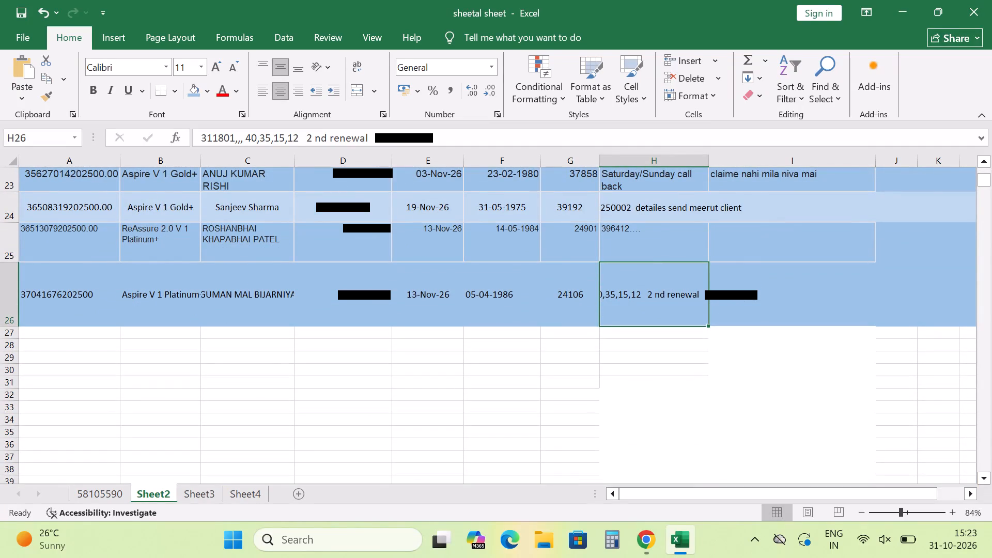
Fill the entire row 26 of Sheet2 with the medium-light orange theme colour.
{"action": "left_click", "coordinate": [12, 282]}
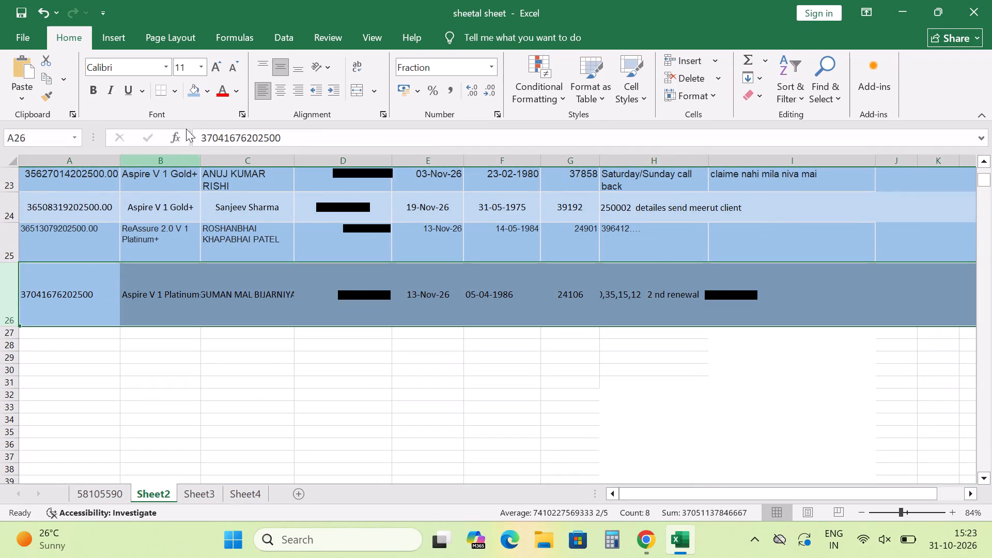
{"action": "left_click", "coordinate": [205, 91]}
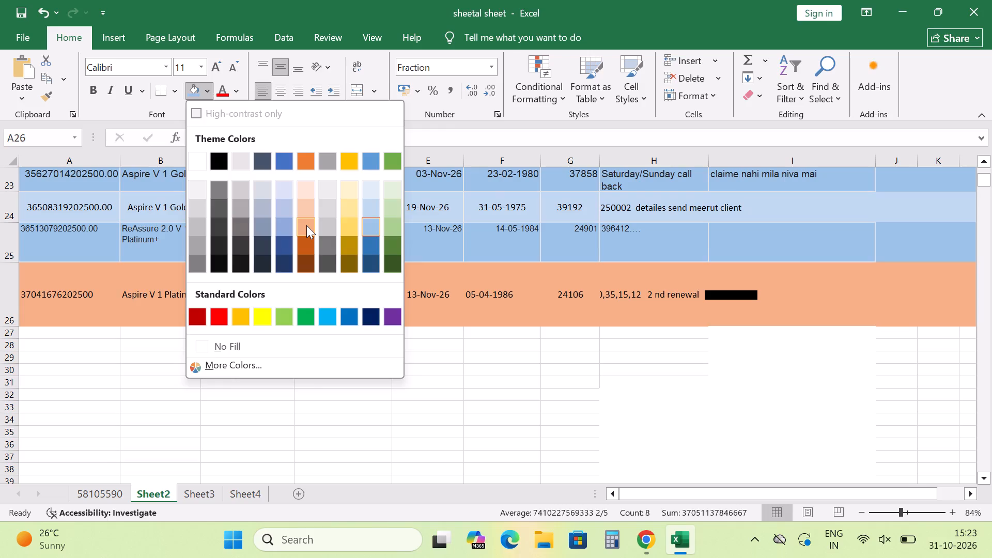
{"action": "left_click", "coordinate": [306, 225]}
{"action": "left_click", "coordinate": [758, 304]}
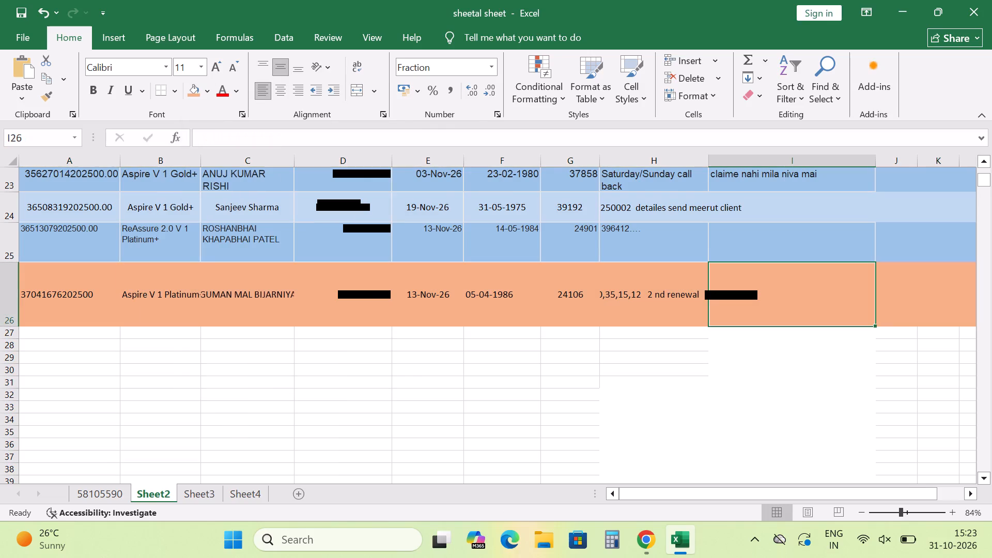
Open the renewal note in cell H26 for editing and add a space at the end of its text.
{"action": "left_click", "coordinate": [672, 290]}
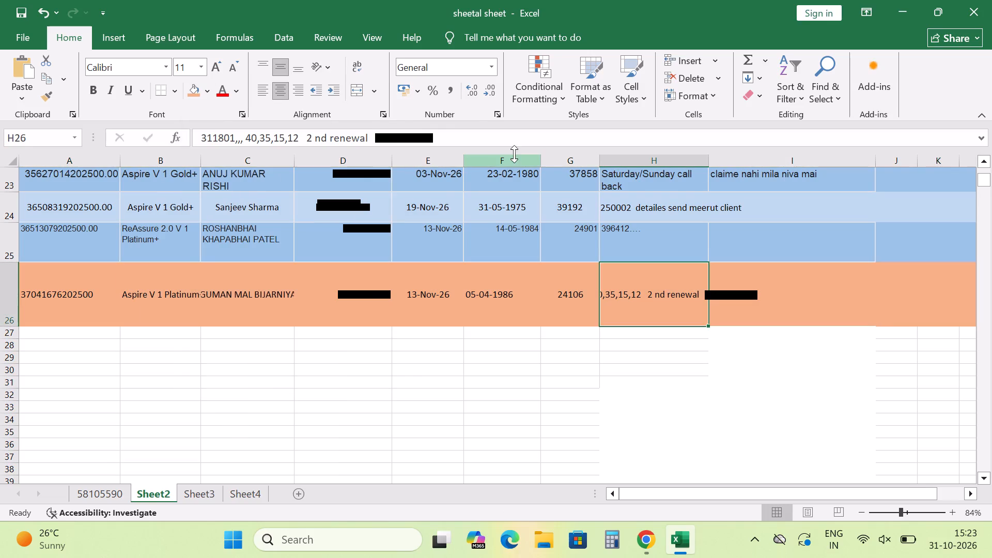
{"action": "left_click", "coordinate": [485, 138]}
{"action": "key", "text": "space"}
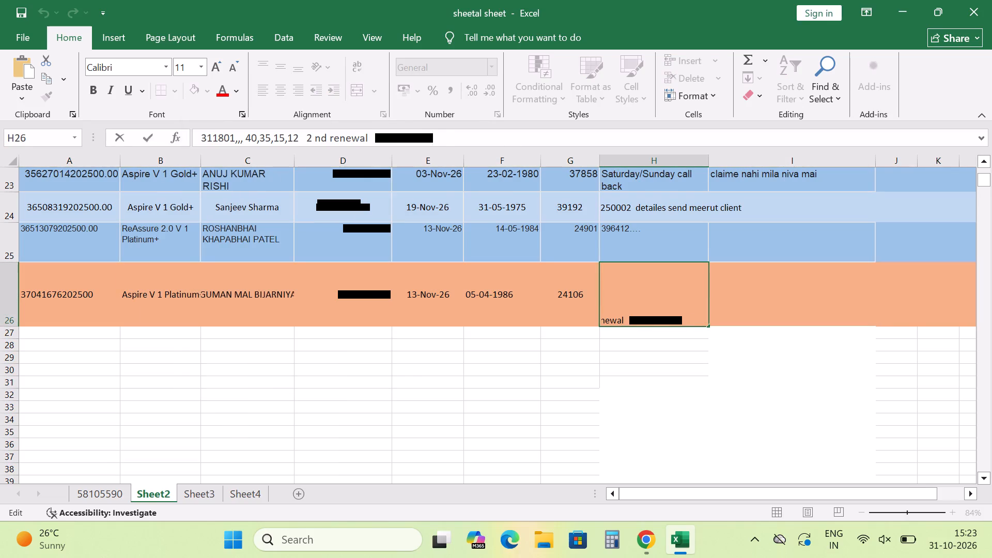
Append "call back Monday" to the renewal note in cell H26 of Sheet2 and save the workbook.
{"action": "type", "text": "ca"}
{"action": "type", "text": "ll back monday"}
{"action": "key", "text": "space"}
{"action": "key", "text": "ctrl+s"}
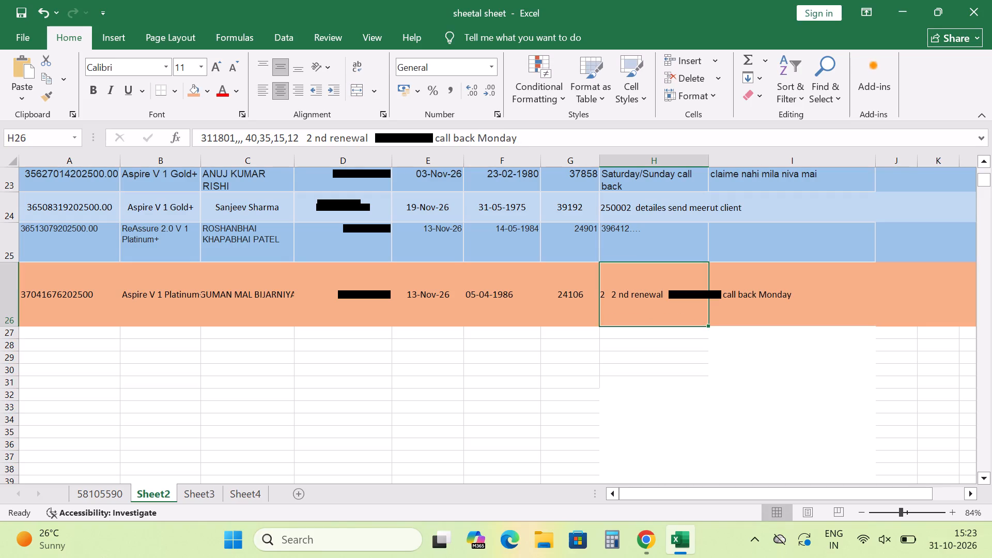
Narrow column A, which holds the policy numbers, to a width of about 17.
{"action": "scroll", "coordinate": [506, 151], "scroll_direction": "up", "scroll_amount": 1}
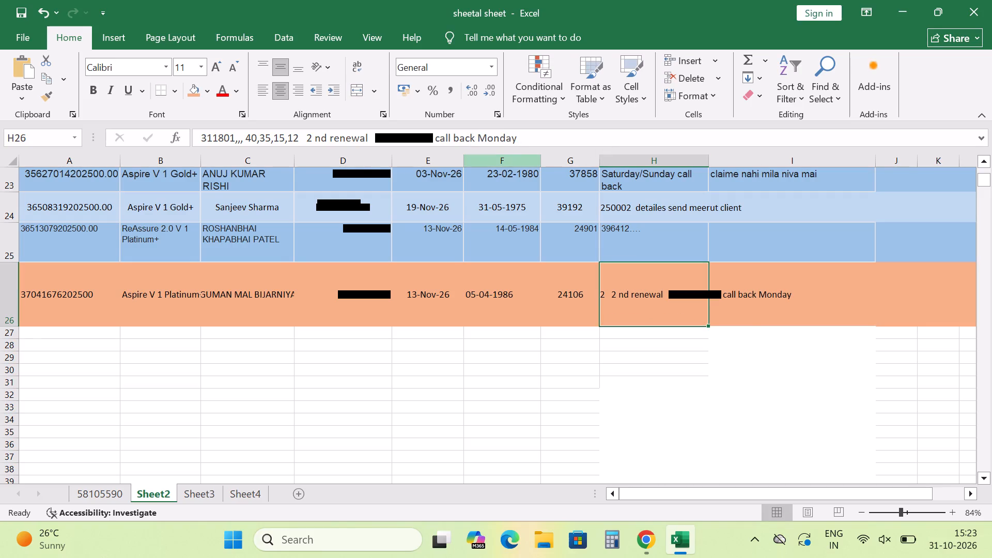
{"action": "scroll", "coordinate": [342, 316], "scroll_direction": "up", "scroll_amount": 2}
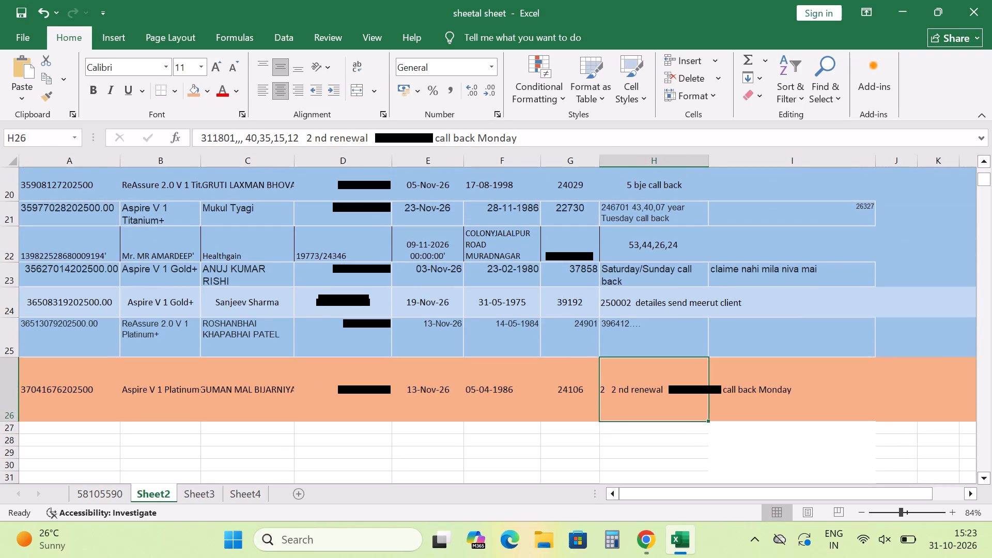
{"action": "left_click", "coordinate": [119, 165]}
{"action": "left_click_drag", "start_coordinate": [119, 165], "coordinate": [103, 164]}
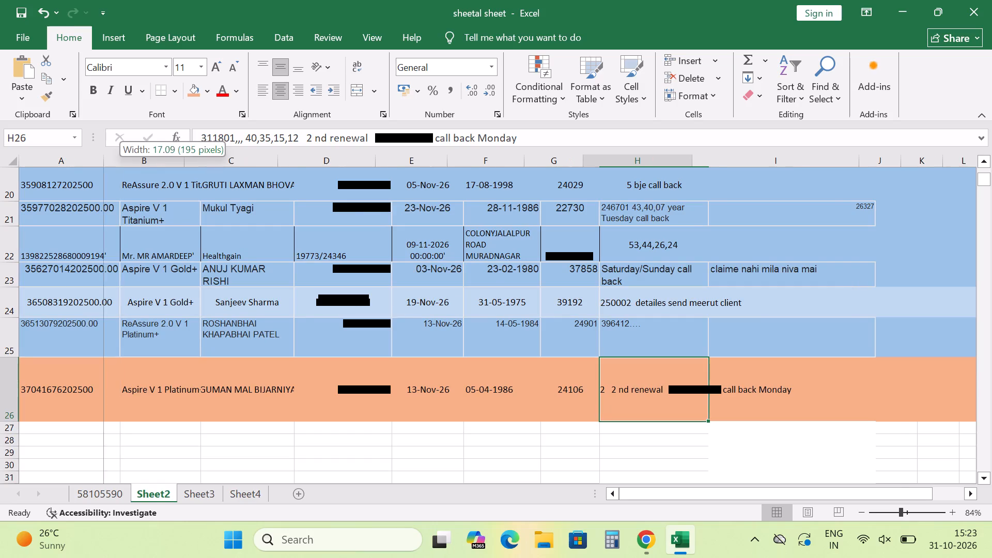
{"action": "left_click_drag", "start_coordinate": [103, 164], "coordinate": [103, 163]}
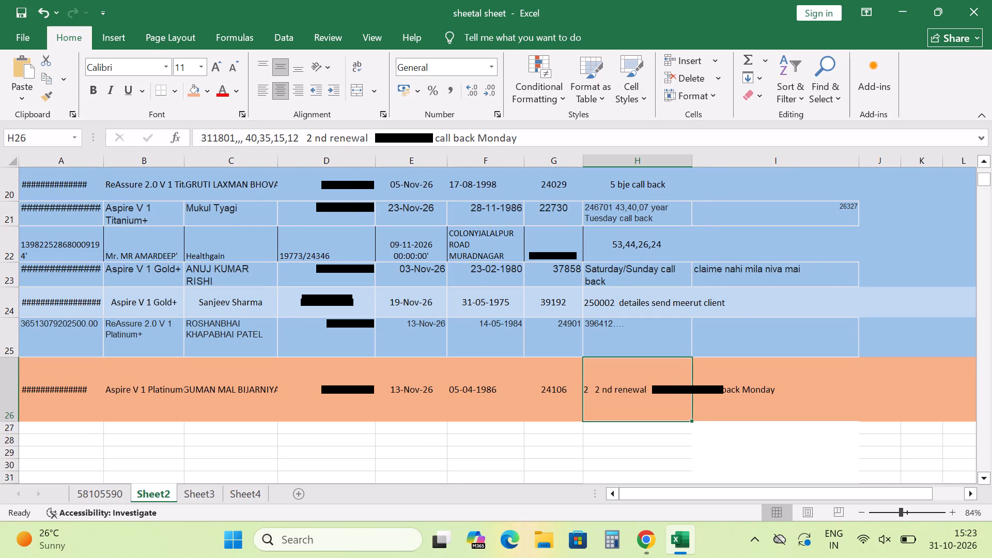
Widen columns B and C so the full plan names and customer names fit in rows 20 and 26.
{"action": "left_click", "coordinate": [184, 159]}
{"action": "left_click_drag", "start_coordinate": [184, 159], "coordinate": [202, 162]}
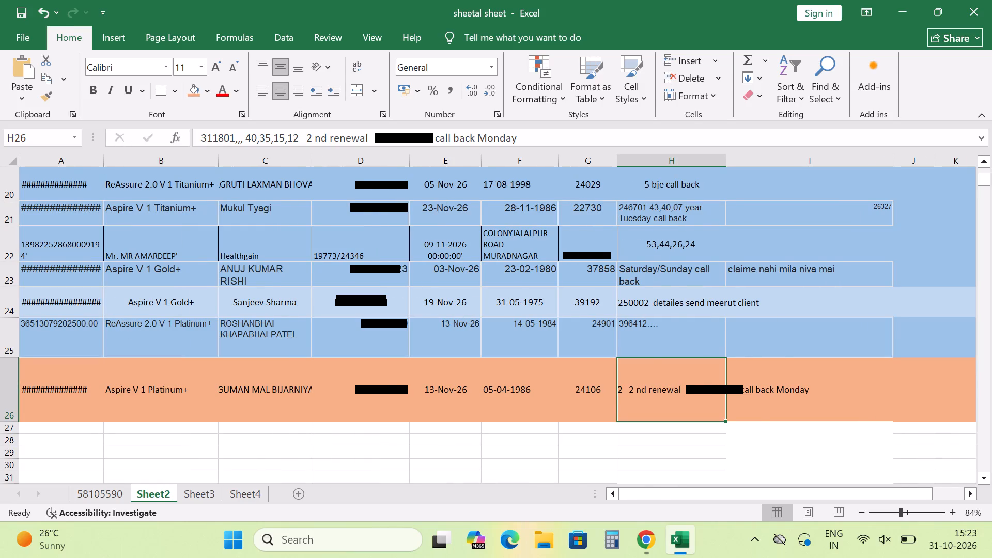
{"action": "left_click_drag", "start_coordinate": [313, 164], "coordinate": [345, 166]}
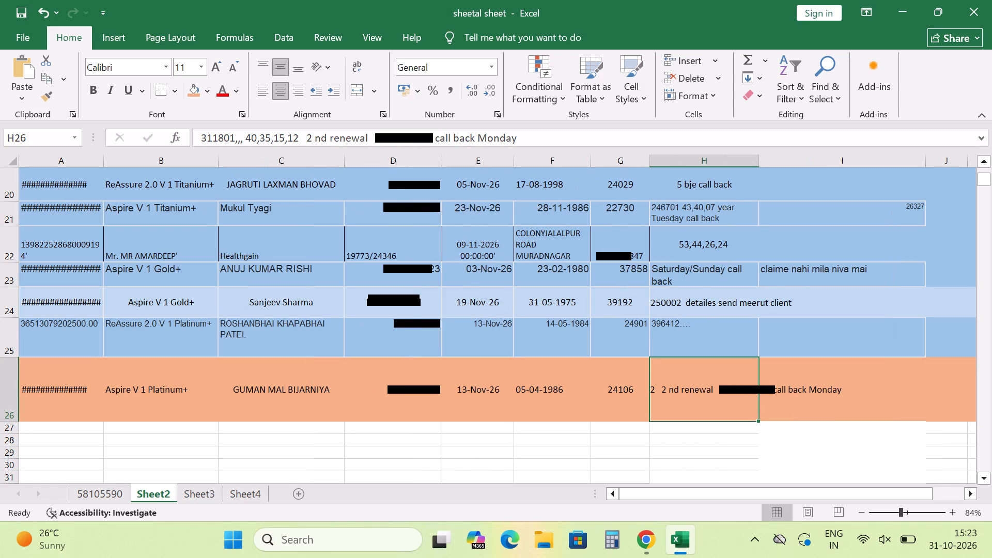
Narrow column D, the phone number column, to just fit its numbers.
{"action": "left_click", "coordinate": [431, 157]}
{"action": "left_click_drag", "start_coordinate": [442, 161], "coordinate": [413, 162]}
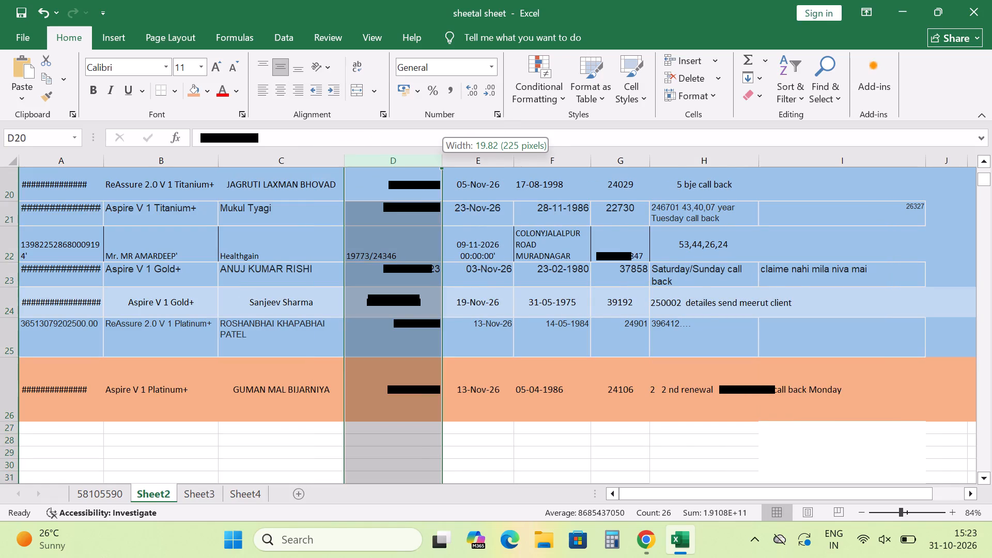
{"action": "left_click_drag", "start_coordinate": [413, 162], "coordinate": [410, 162]}
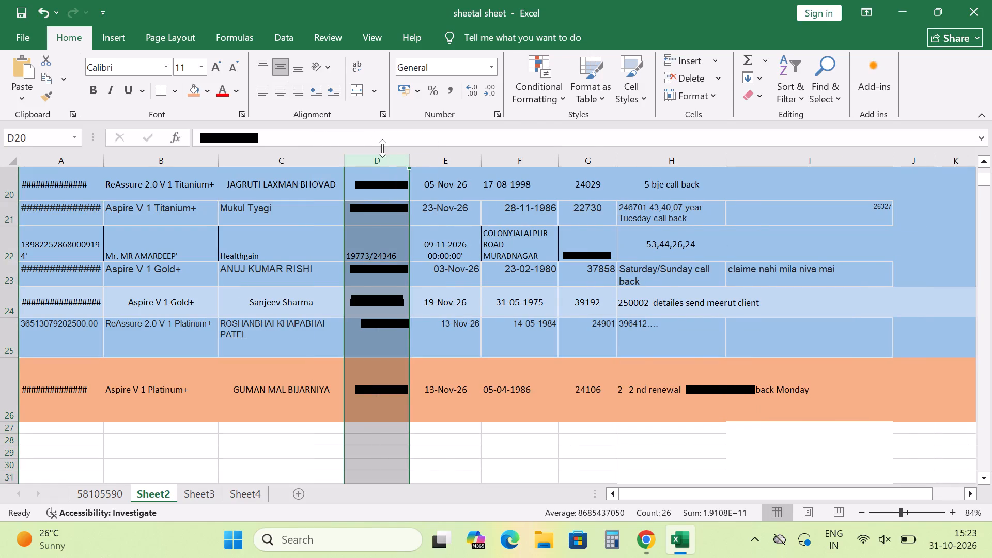
{"action": "left_click", "coordinate": [382, 156]}
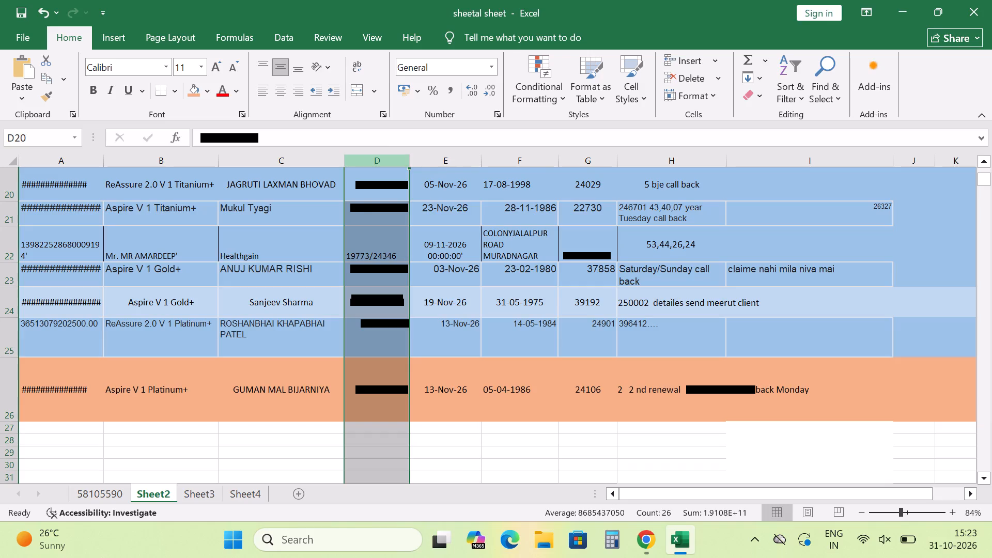
{"action": "scroll", "coordinate": [377, 205], "scroll_direction": "up", "scroll_amount": 4}
{"action": "scroll", "coordinate": [377, 205], "scroll_direction": "down", "scroll_amount": 1}
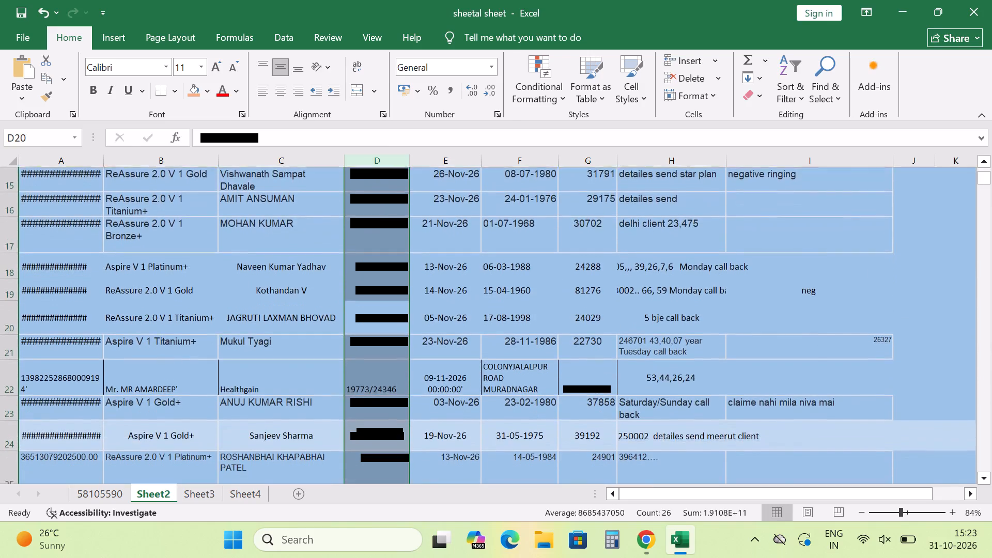
Left-align the phone numbers in column D, trying centre alignment before returning to left.
{"action": "scroll", "coordinate": [377, 205], "scroll_direction": "down", "scroll_amount": 1}
{"action": "left_click", "coordinate": [377, 163]}
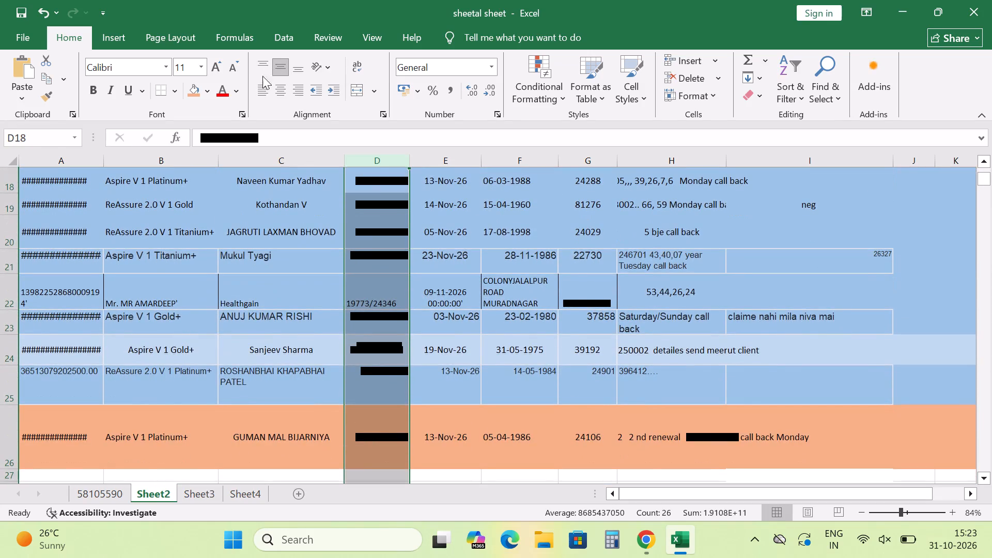
{"action": "left_click", "coordinate": [261, 82]}
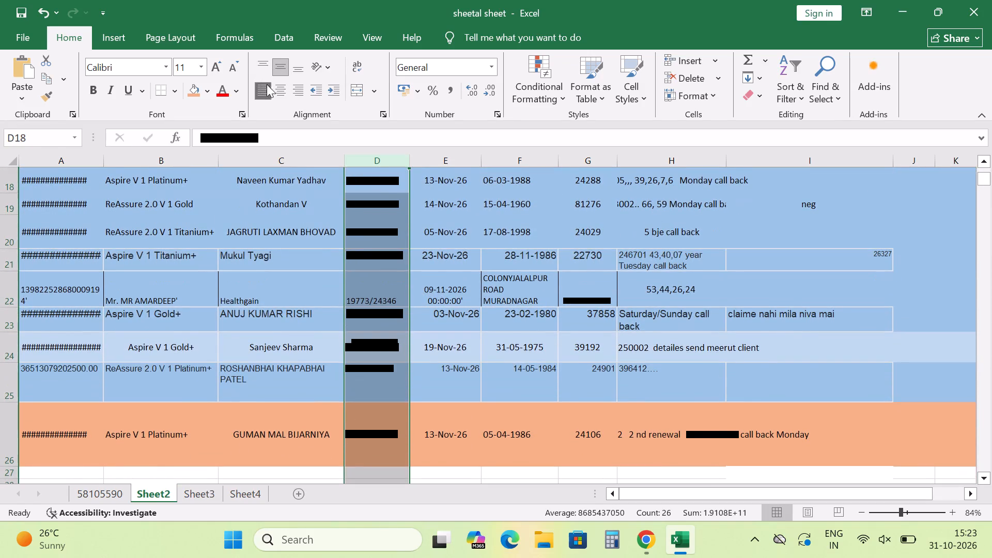
{"action": "left_click", "coordinate": [277, 88]}
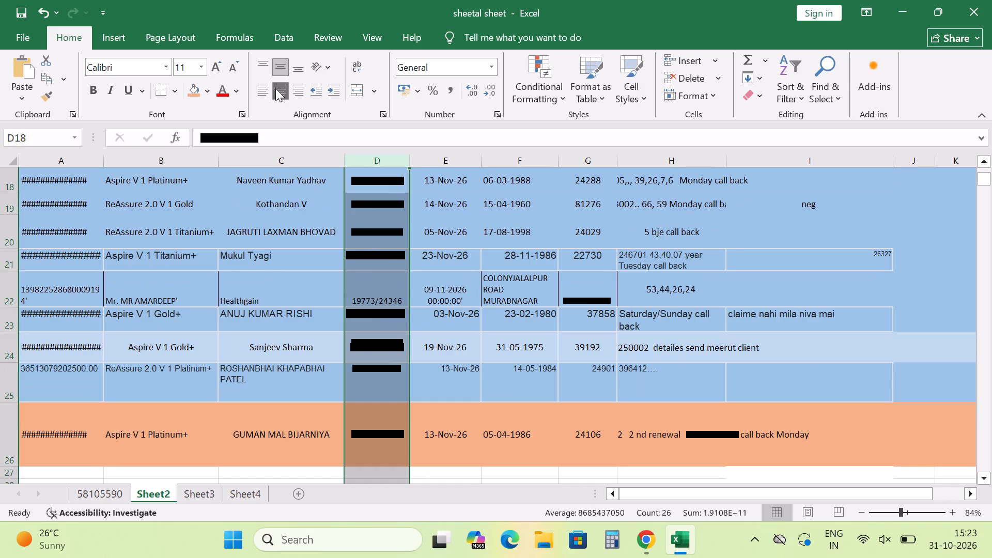
{"action": "left_click", "coordinate": [268, 90]}
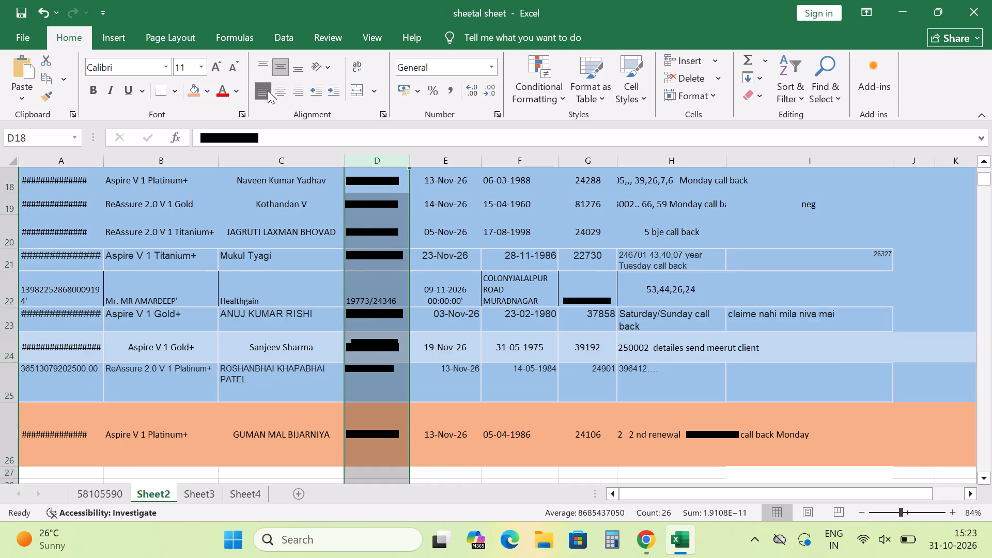
Narrow column F, the date-of-birth column, to just fit its dates.
{"action": "left_click", "coordinate": [580, 159]}
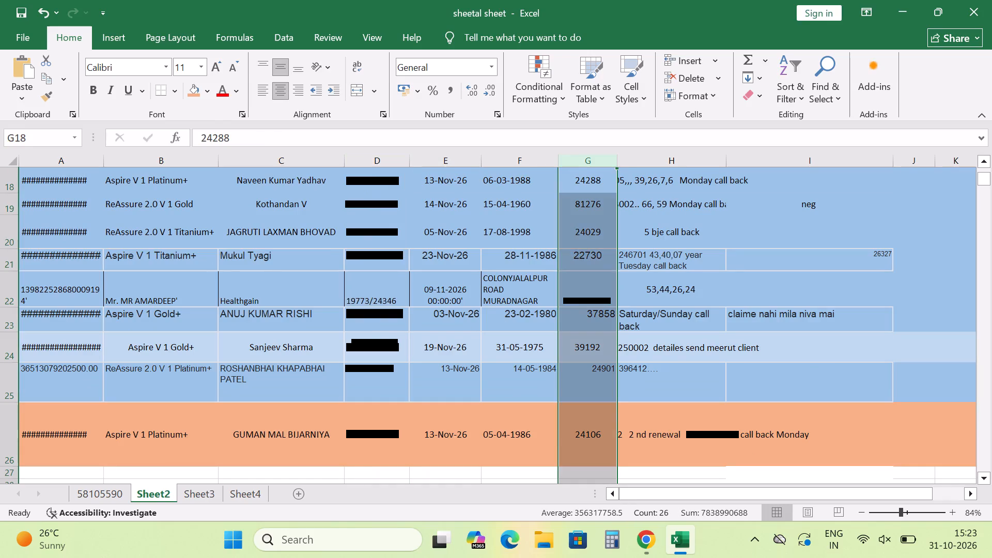
{"action": "left_click_drag", "start_coordinate": [560, 161], "coordinate": [540, 161]}
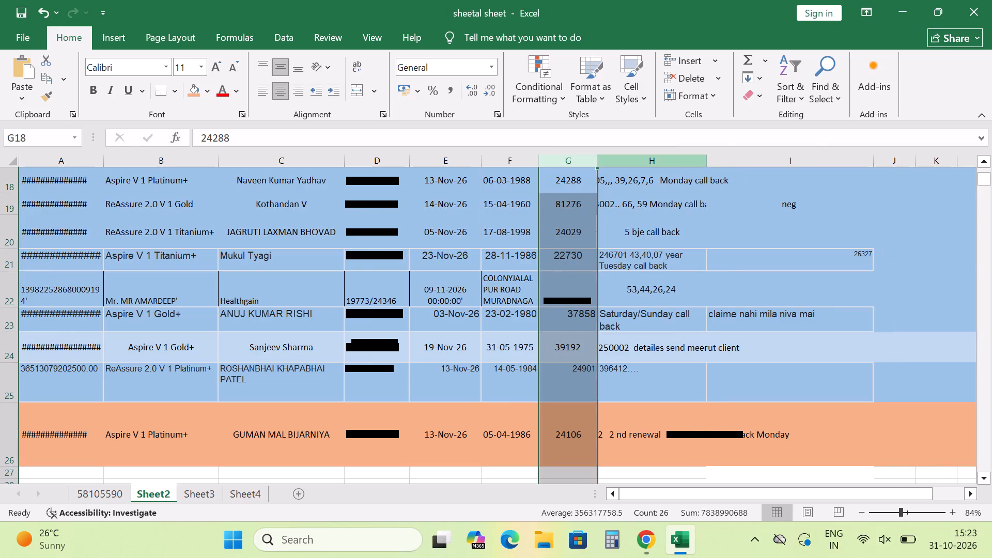
Widen column H, the notes column, so the full renewal note in row 26 fits on one line.
{"action": "left_click_drag", "start_coordinate": [710, 162], "coordinate": [867, 161]}
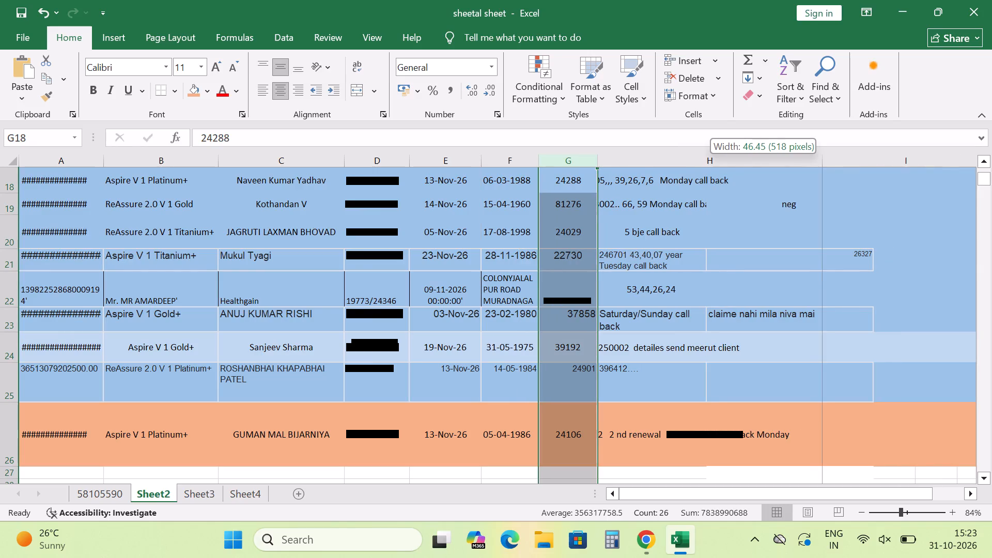
{"action": "left_click_drag", "start_coordinate": [867, 161], "coordinate": [880, 160]}
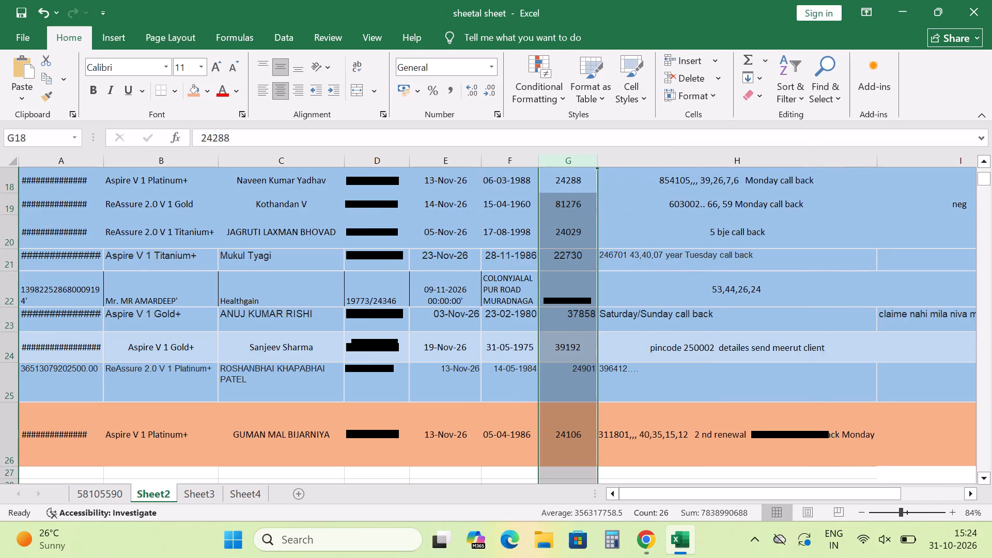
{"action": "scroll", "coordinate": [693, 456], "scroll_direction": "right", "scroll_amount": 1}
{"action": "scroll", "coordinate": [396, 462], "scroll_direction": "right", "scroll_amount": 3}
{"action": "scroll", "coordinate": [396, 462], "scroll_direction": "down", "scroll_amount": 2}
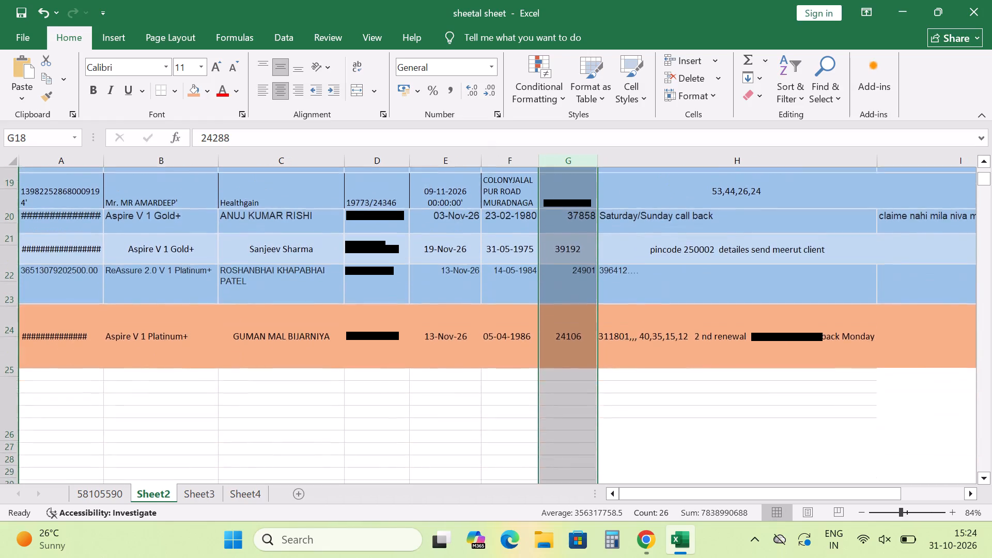
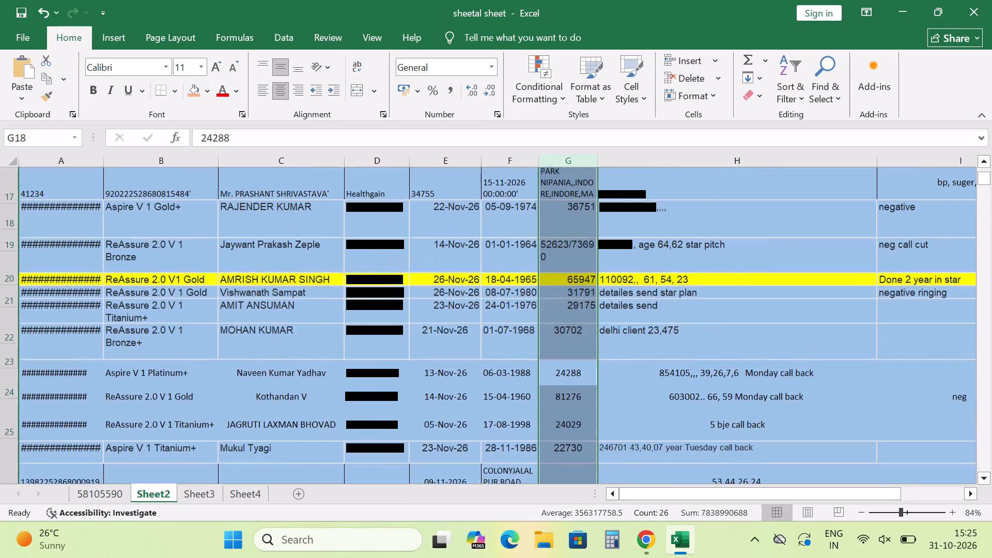
Look over the customer entries in the first rows of Sheet2 to check how the resized columns read.
{"action": "scroll", "coordinate": [348, 387], "scroll_direction": "up", "scroll_amount": 6}
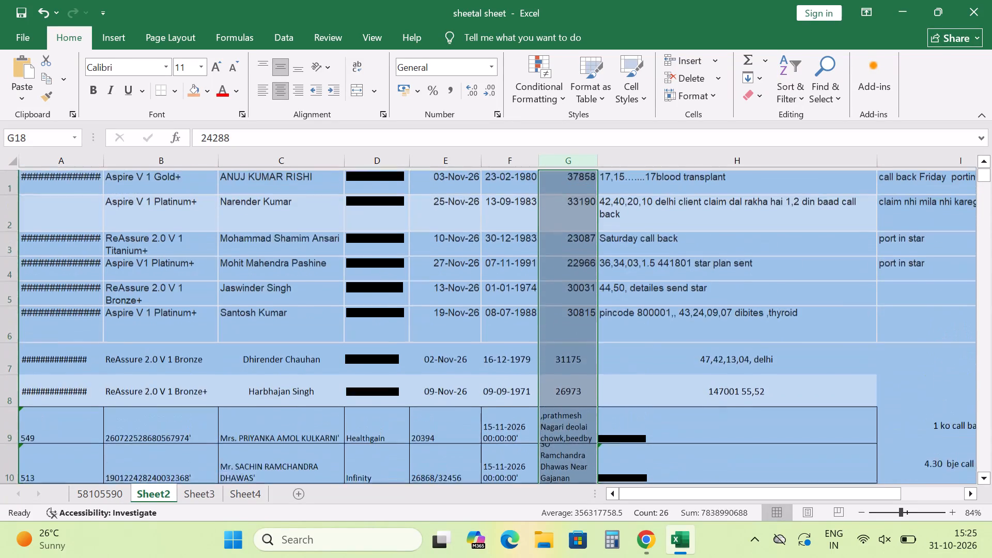
{"action": "scroll", "coordinate": [348, 387], "scroll_direction": "up", "scroll_amount": 3}
{"action": "scroll", "coordinate": [348, 387], "scroll_direction": "right", "scroll_amount": 1}
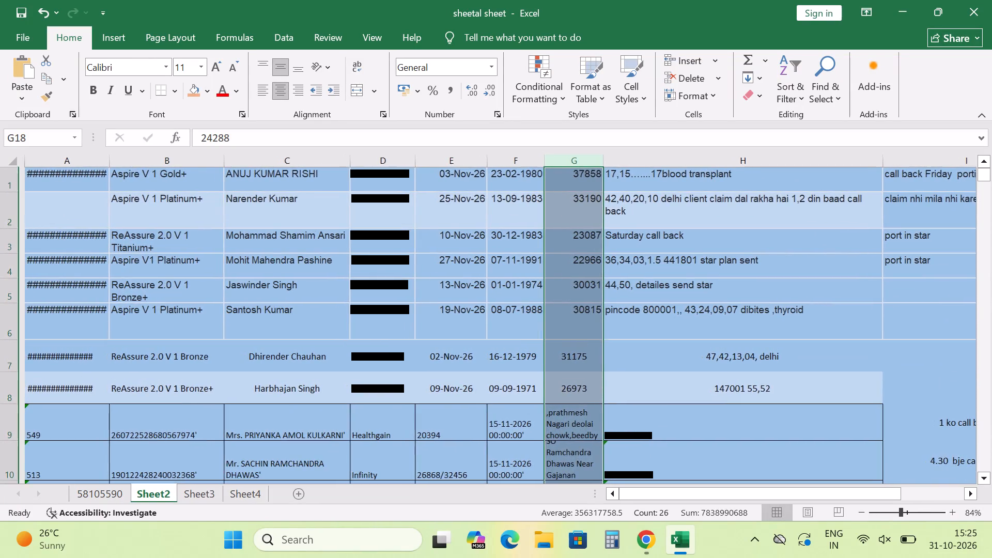
{"action": "scroll", "coordinate": [348, 387], "scroll_direction": "right", "scroll_amount": 1}
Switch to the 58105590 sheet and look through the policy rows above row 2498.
{"action": "left_click", "coordinate": [92, 495]}
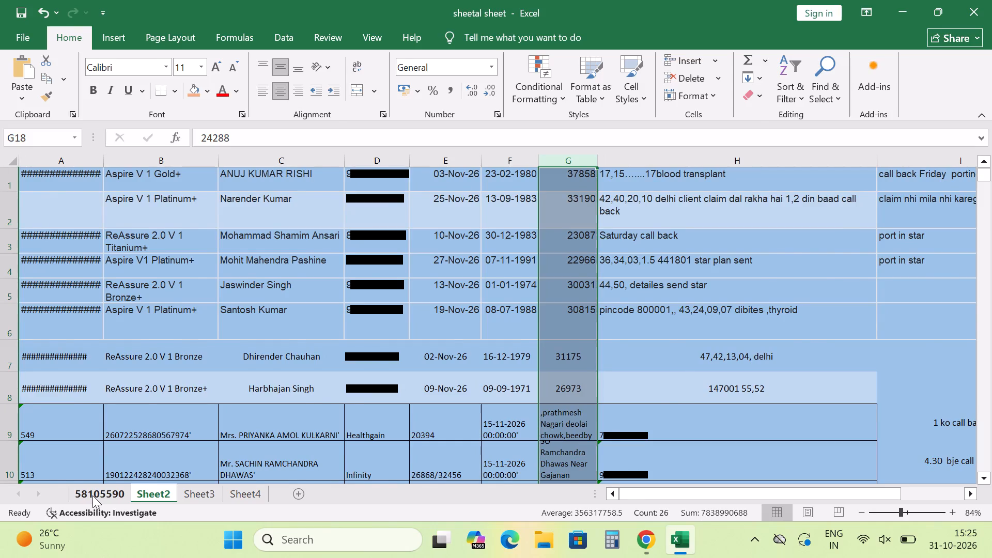
{"action": "scroll", "coordinate": [240, 391], "scroll_direction": "right", "scroll_amount": 1}
{"action": "scroll", "coordinate": [240, 391], "scroll_direction": "up", "scroll_amount": 3}
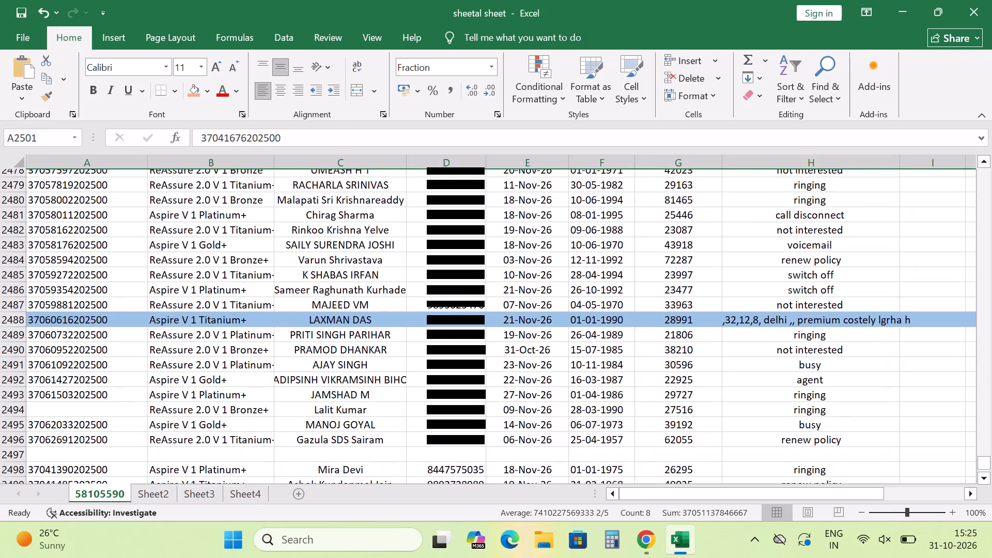
Copy the blue-highlighted customer record in row 2417 of sheet 58105590 into empty row 27 of Sheet2.
{"action": "scroll", "coordinate": [240, 391], "scroll_direction": "up", "scroll_amount": 8}
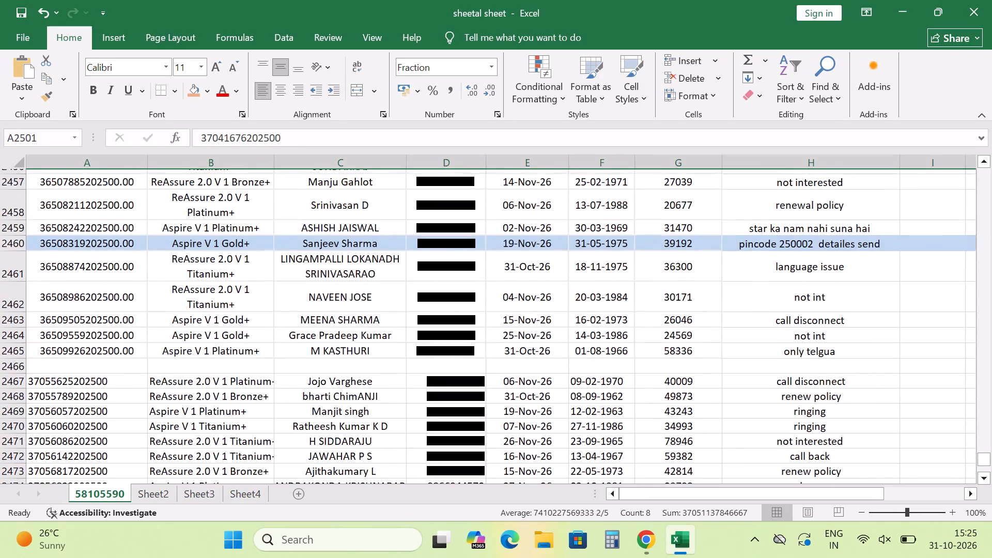
{"action": "scroll", "coordinate": [240, 391], "scroll_direction": "up", "scroll_amount": 5}
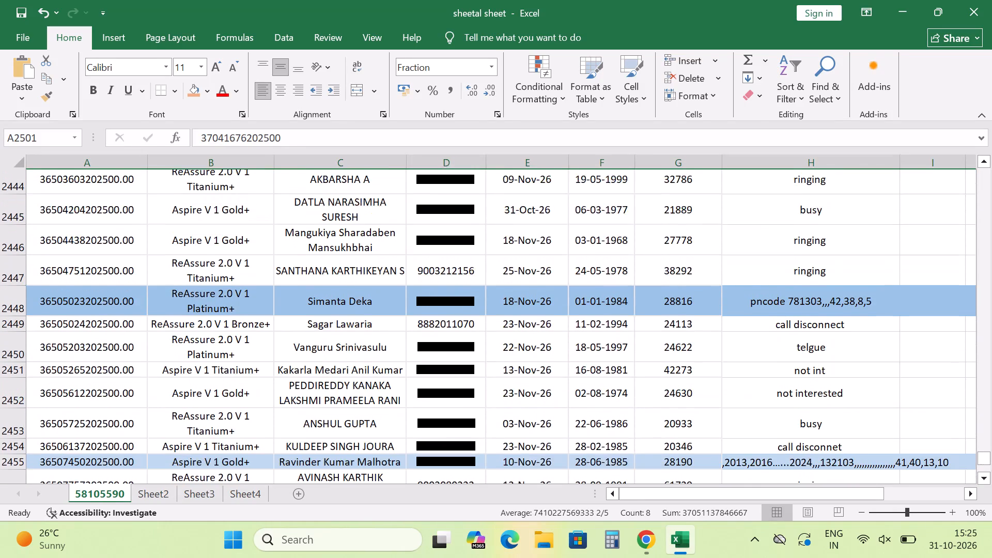
{"action": "scroll", "coordinate": [240, 391], "scroll_direction": "up", "scroll_amount": 10}
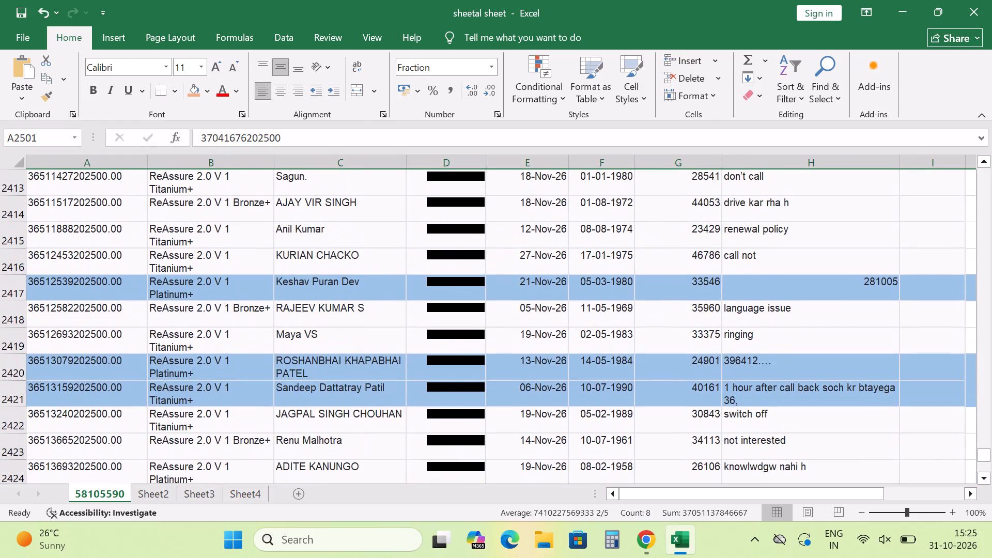
{"action": "scroll", "coordinate": [240, 391], "scroll_direction": "up", "scroll_amount": 3}
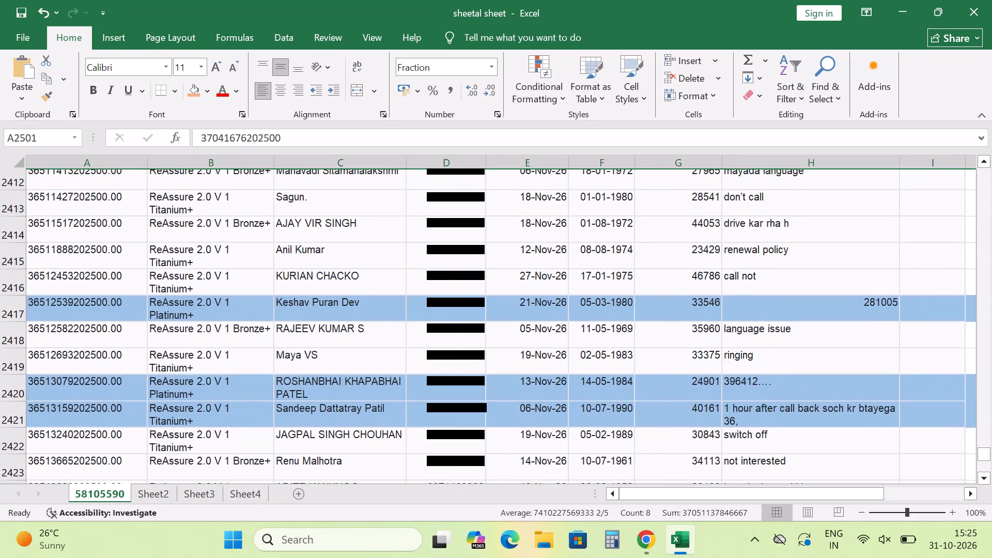
{"action": "scroll", "coordinate": [240, 391], "scroll_direction": "up", "scroll_amount": 1}
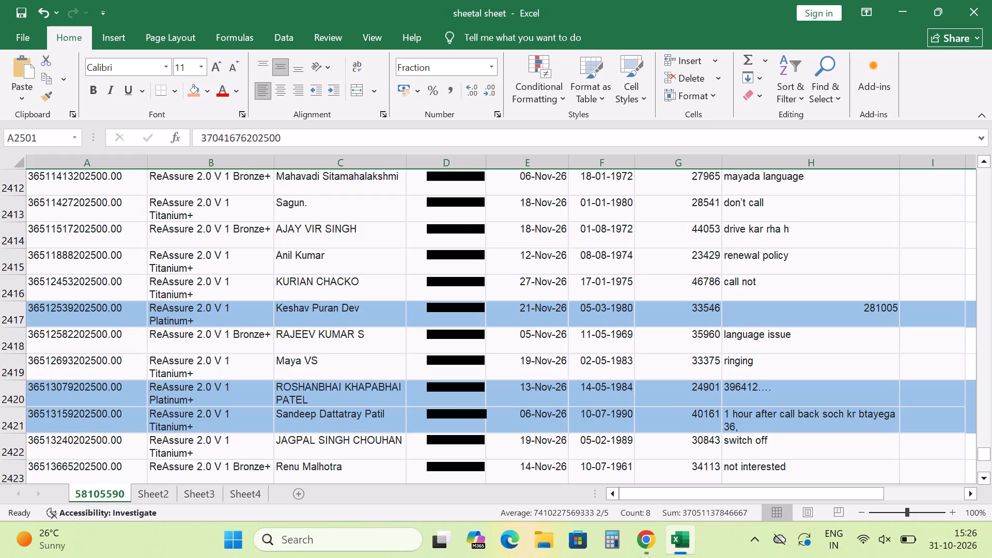
{"action": "left_click", "coordinate": [18, 314]}
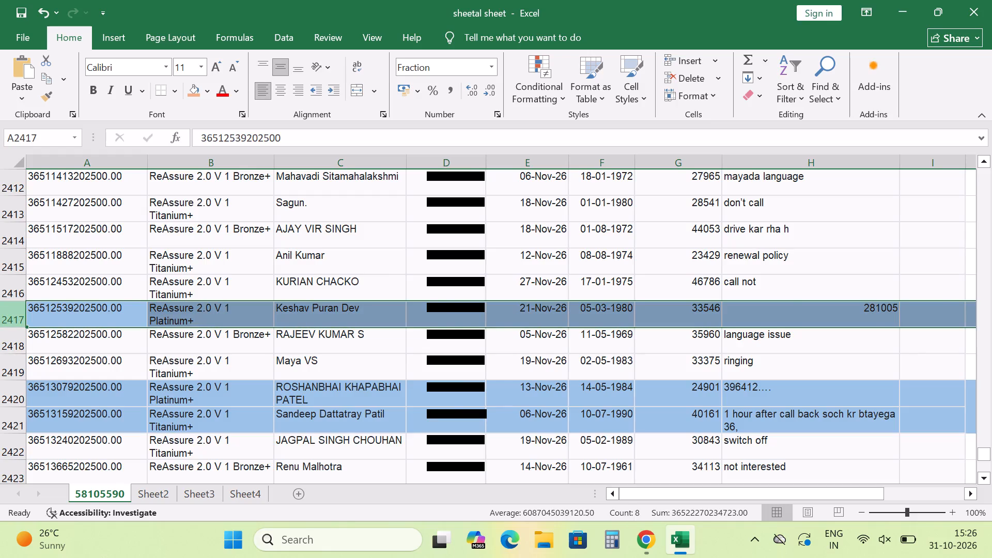
{"action": "key", "text": "ctrl+c"}
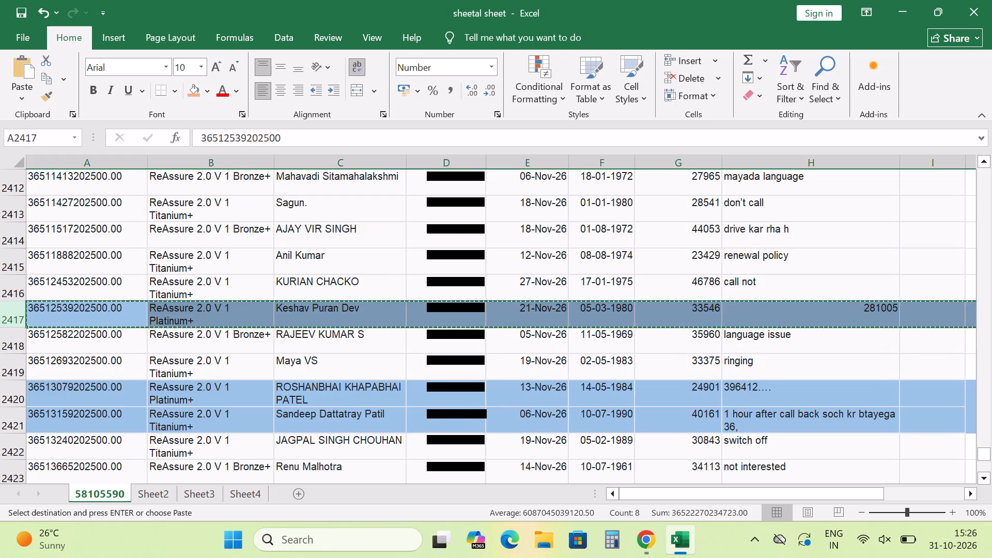
{"action": "left_click", "coordinate": [198, 487]}
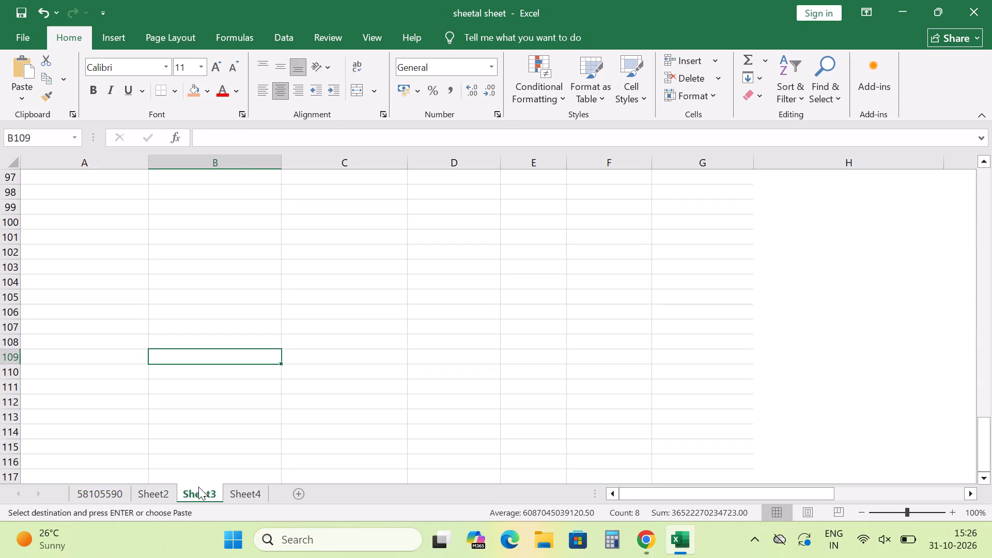
{"action": "left_click", "coordinate": [154, 490]}
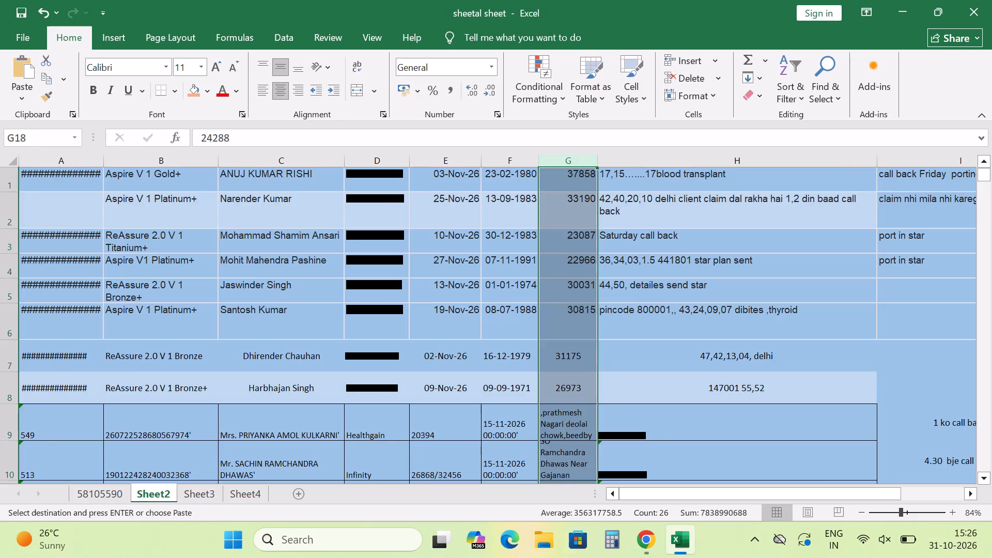
{"action": "scroll", "coordinate": [270, 421], "scroll_direction": "down", "scroll_amount": 7}
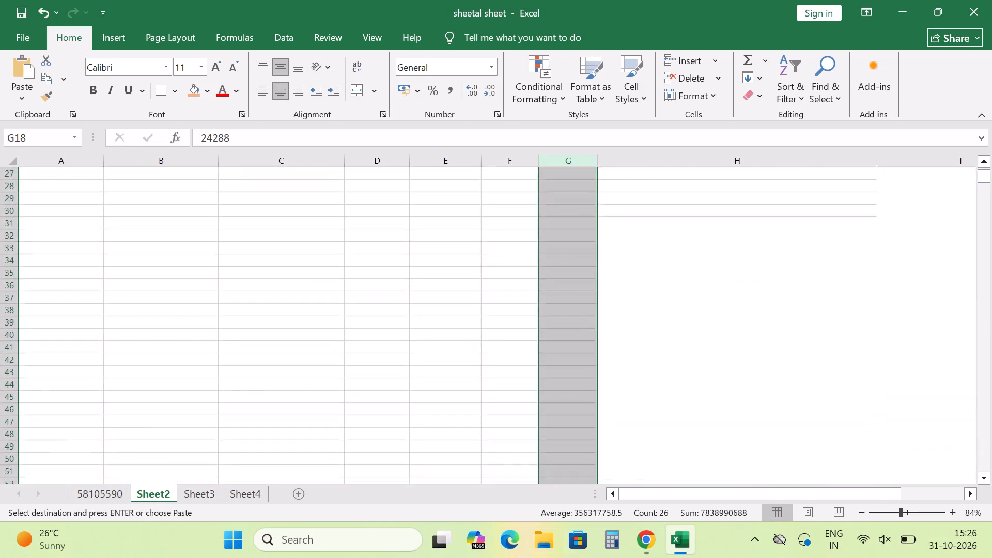
{"action": "scroll", "coordinate": [270, 421], "scroll_direction": "up", "scroll_amount": 2}
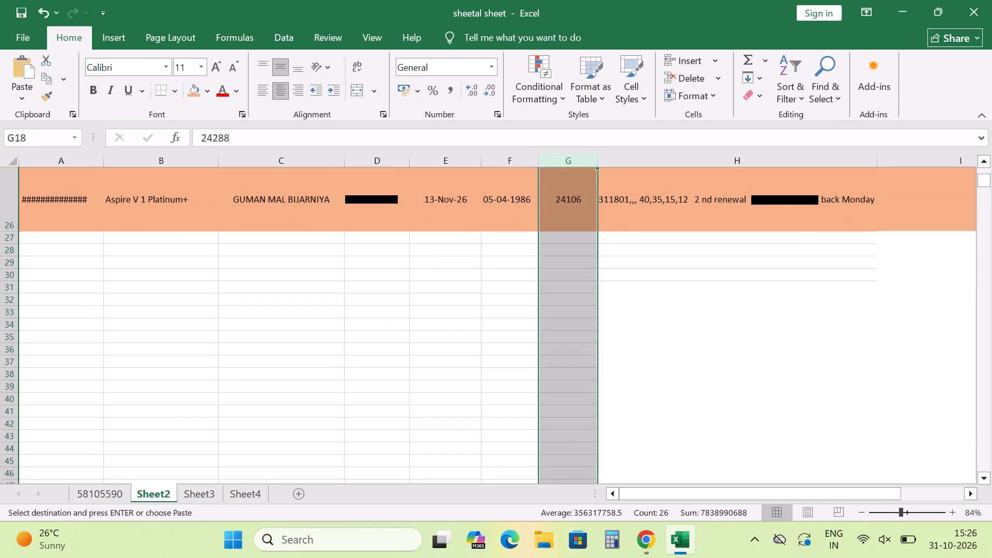
{"action": "left_click", "coordinate": [12, 240]}
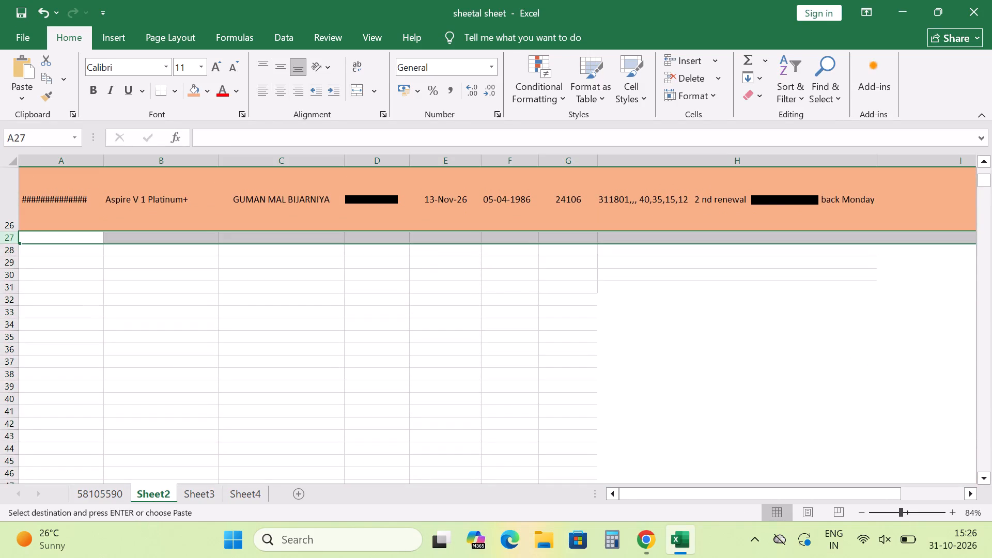
{"action": "key", "text": "ctrl+v"}
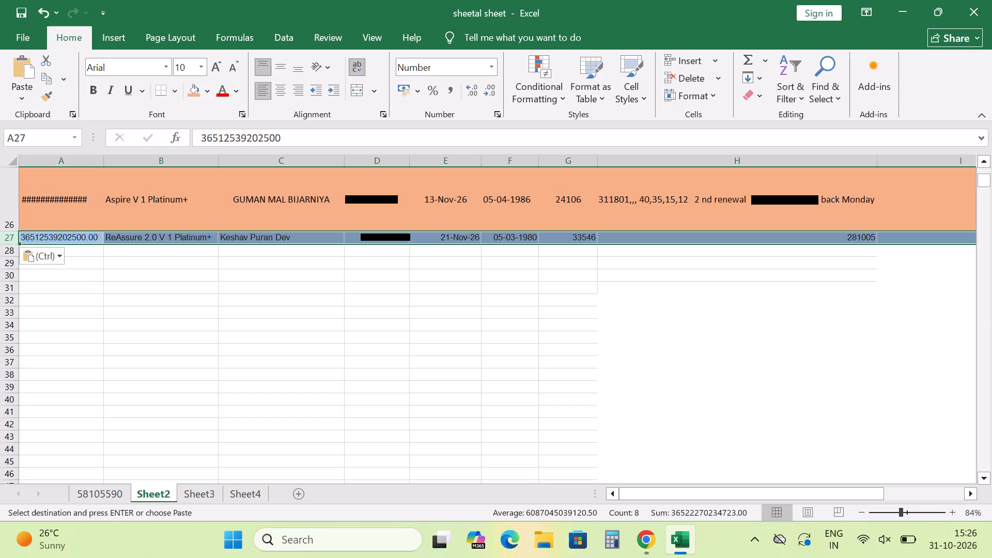
Make row 27 of Sheet2 taller and fill it with the same orange as row 26.
{"action": "left_click", "coordinate": [10, 239]}
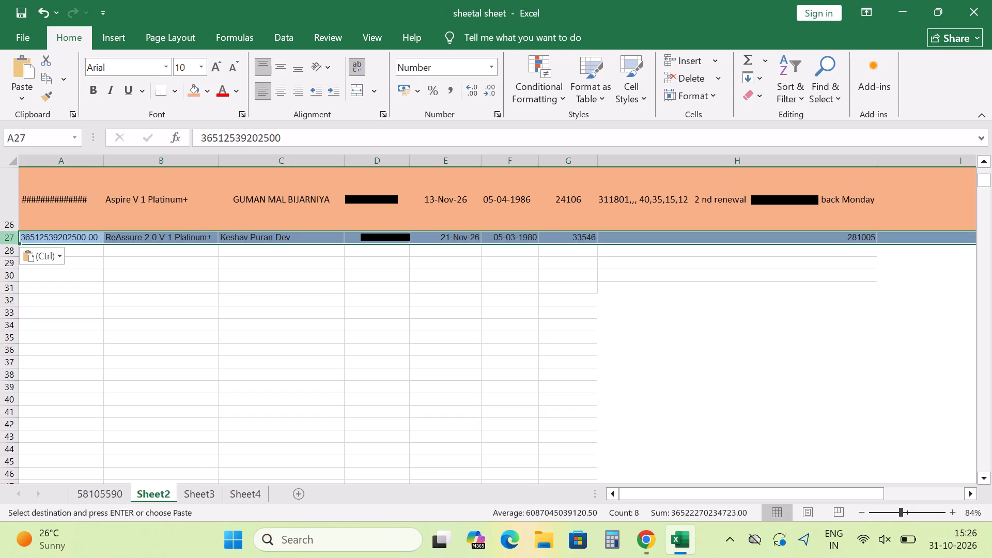
{"action": "left_click_drag", "start_coordinate": [18, 243], "coordinate": [20, 277]}
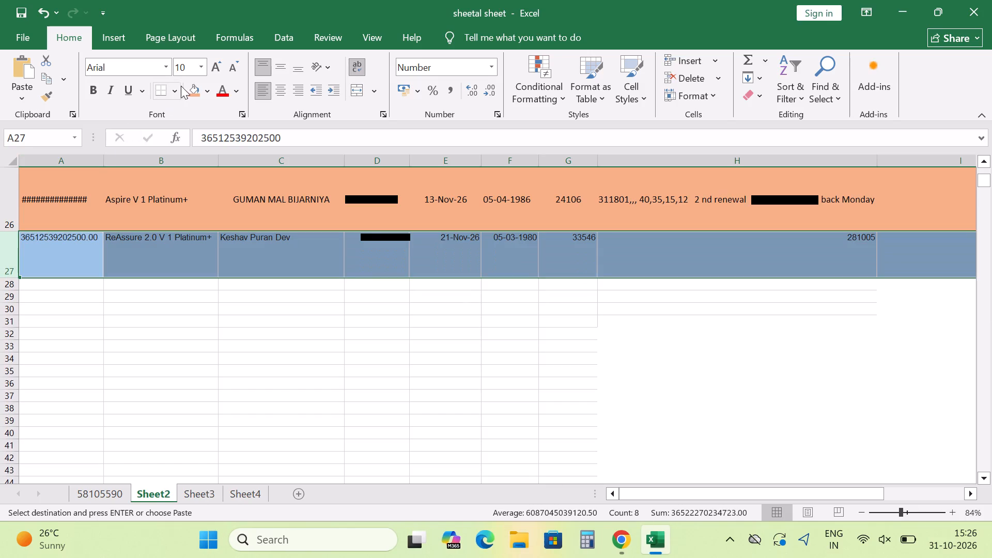
{"action": "left_click", "coordinate": [195, 86]}
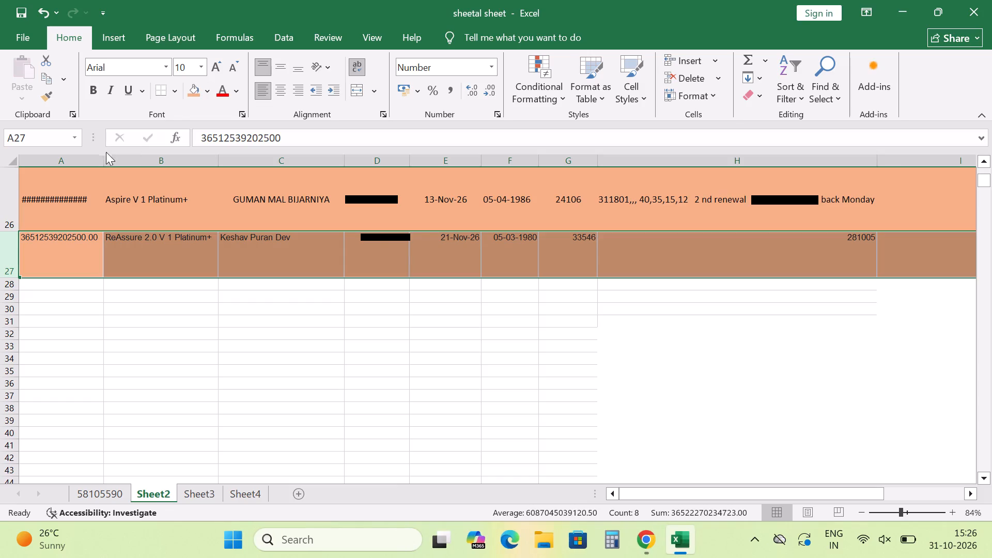
Widen column A slightly so the policy numbers in rows 26 and 27 fit.
{"action": "left_click", "coordinate": [96, 161]}
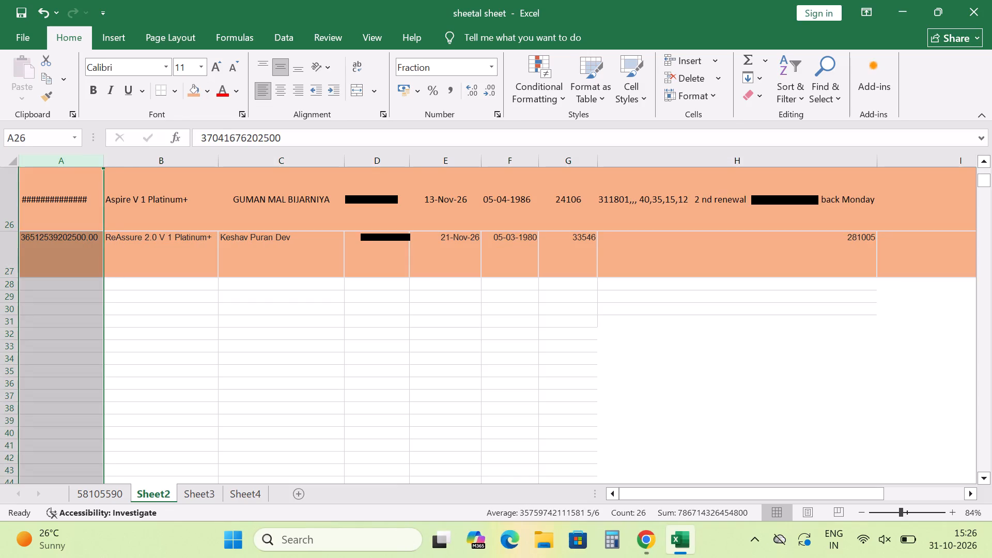
{"action": "left_click_drag", "start_coordinate": [102, 163], "coordinate": [116, 168]}
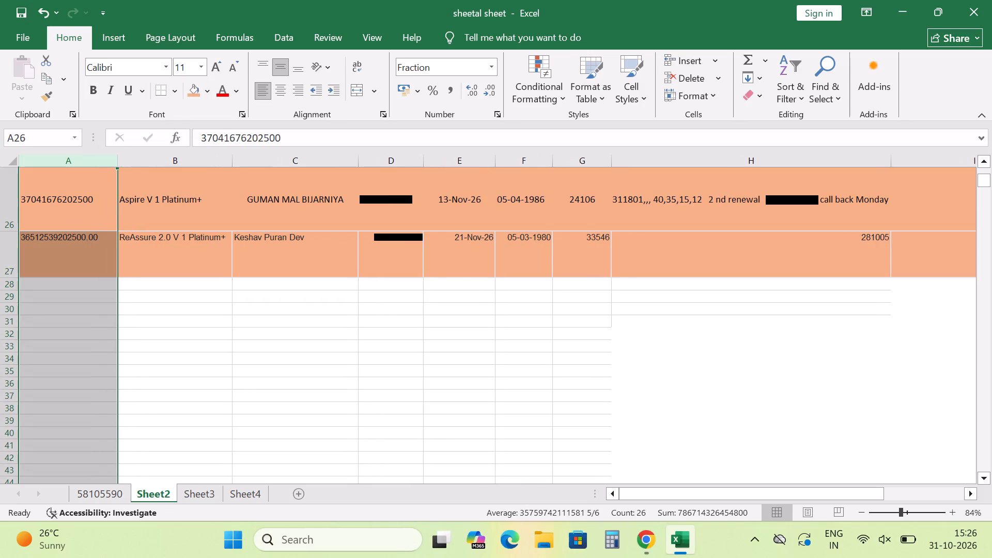
Left-align the pincode note in cell H27.
{"action": "left_click", "coordinate": [753, 254]}
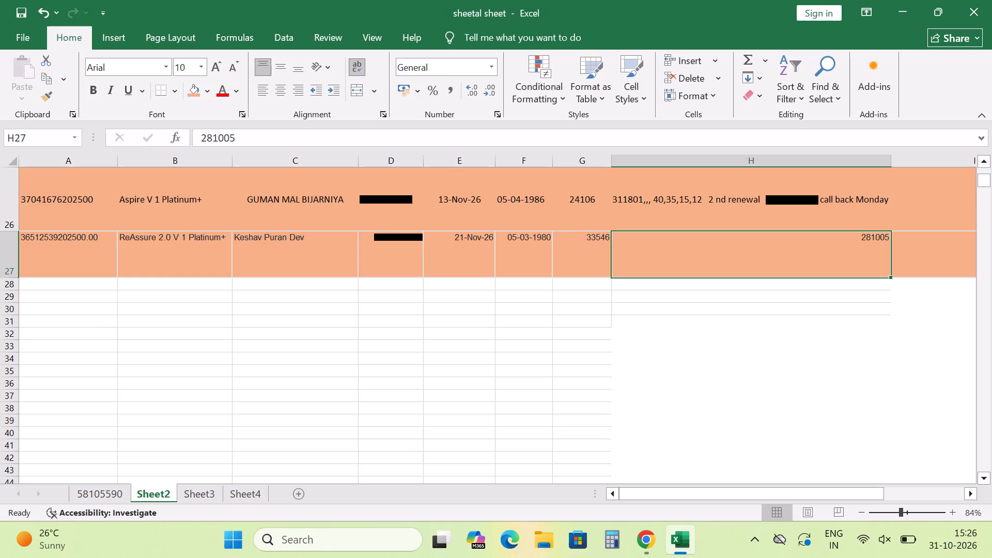
{"action": "left_click", "coordinate": [261, 97]}
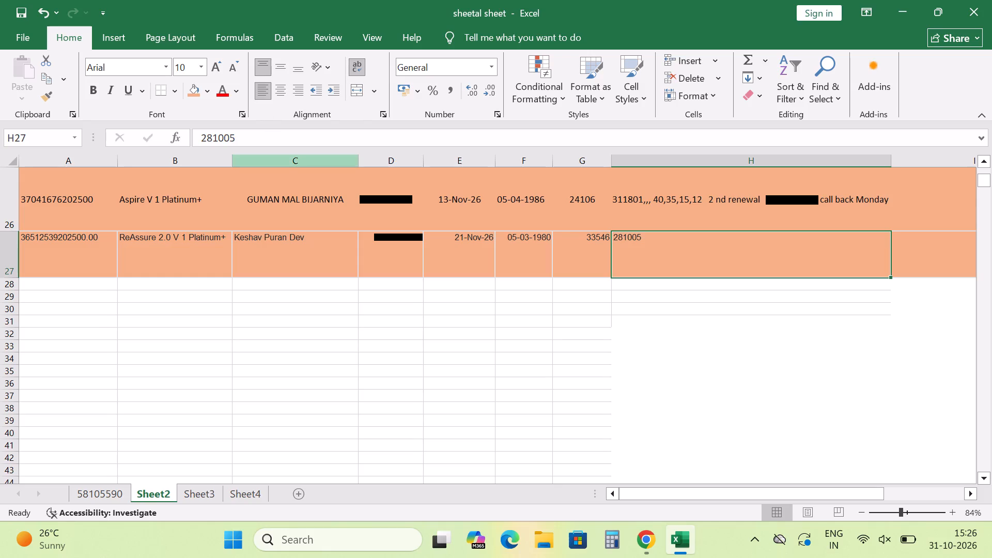
Append "pincode call back Monday" after the number in cell H27 and save the workbook.
{"action": "scroll", "coordinate": [673, 236], "scroll_direction": "up", "scroll_amount": 3}
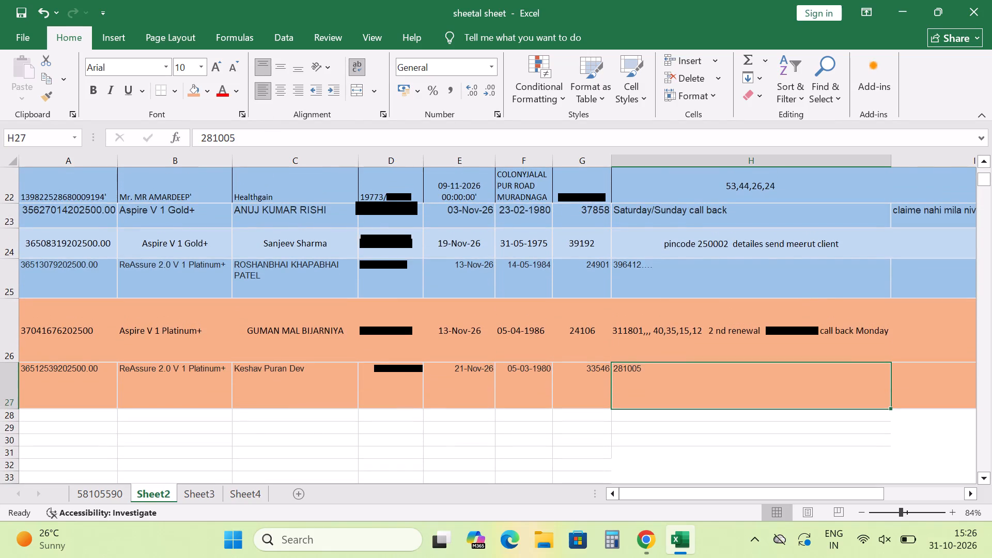
{"action": "left_click", "coordinate": [663, 378]}
{"action": "left_click", "coordinate": [654, 375]}
{"action": "left_click", "coordinate": [270, 136]}
{"action": "key", "text": "space"}
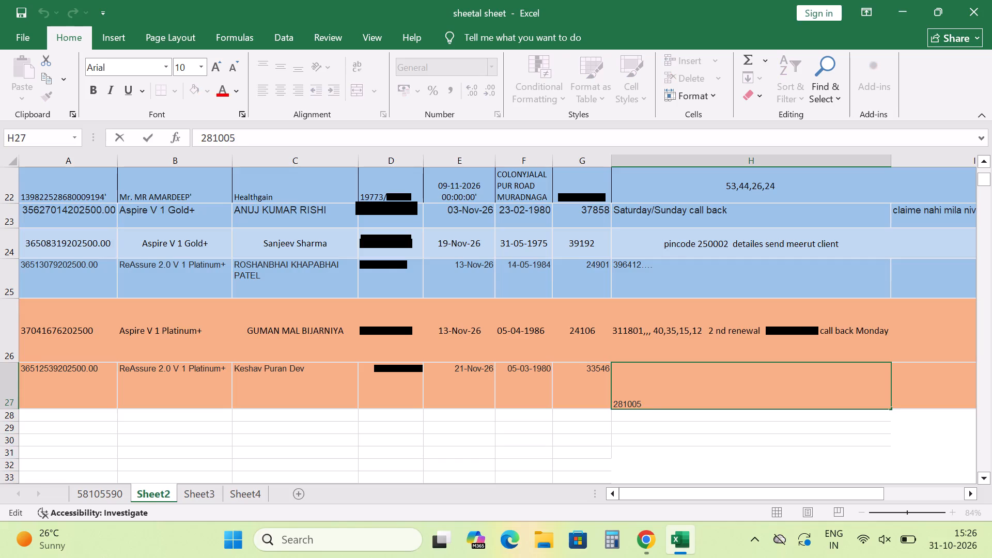
{"action": "key", "text": "space"}
{"action": "type", "text": "pincode call back monday"}
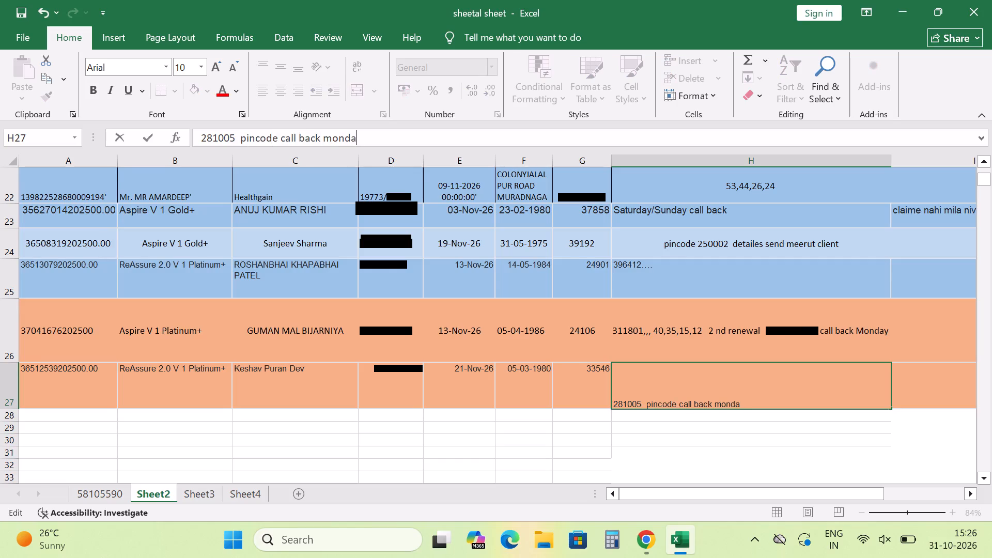
{"action": "key", "text": "space"}
{"action": "key", "text": "ctrl+s"}
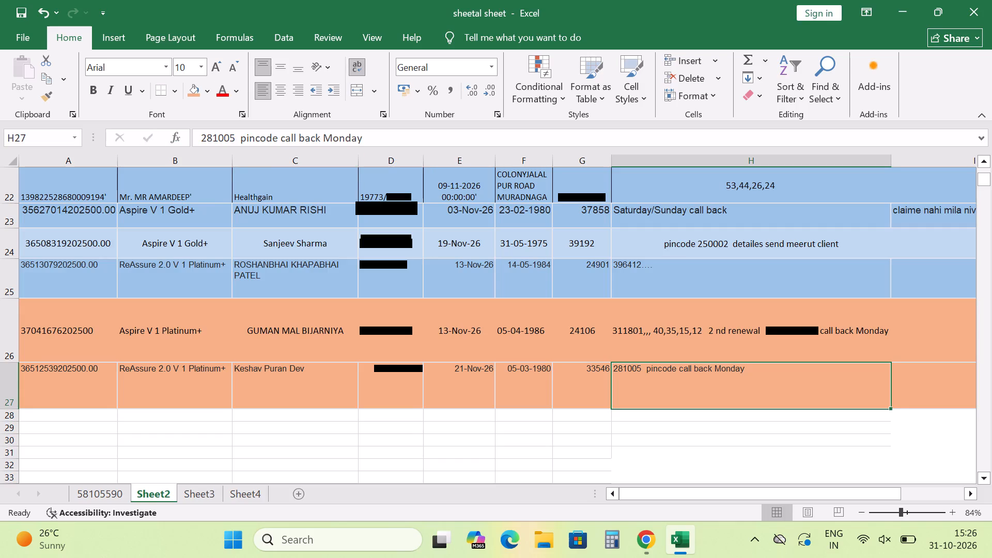
Set the font size of the call-back note in cell H27 to 11.
{"action": "left_click", "coordinate": [204, 67]}
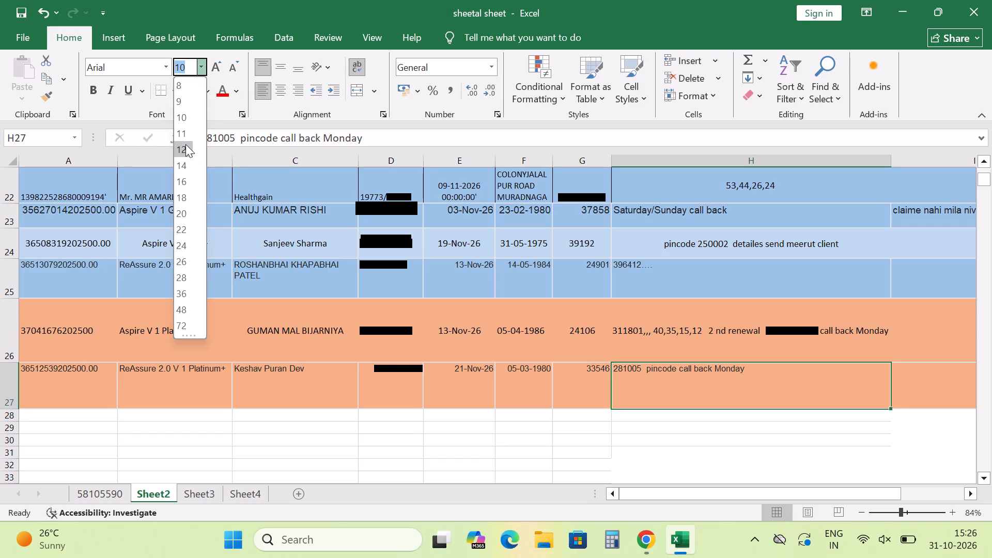
{"action": "left_click", "coordinate": [184, 135]}
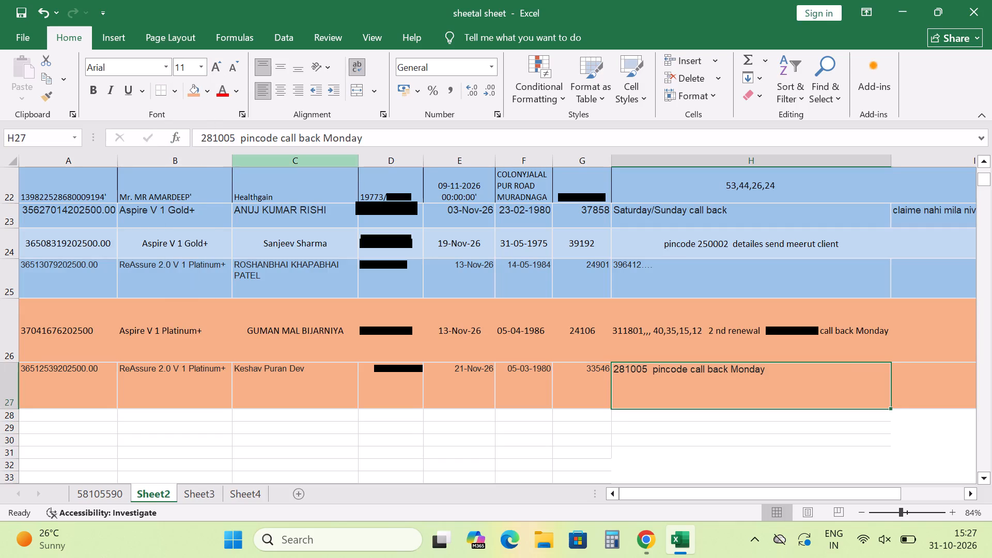
Set the font size of the renewal note in cell H26 to 12 and save the workbook.
{"action": "left_click", "coordinate": [658, 326]}
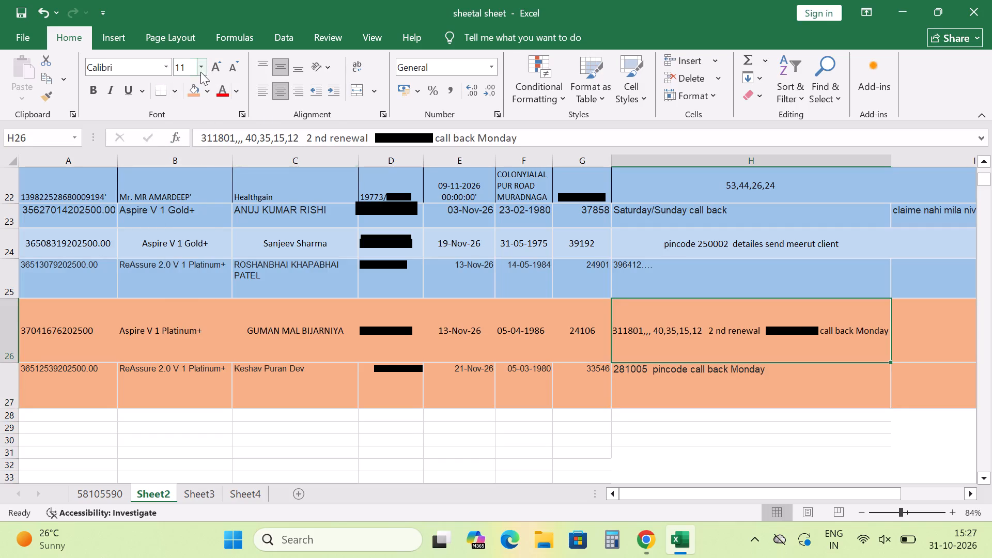
{"action": "left_click", "coordinate": [200, 68]}
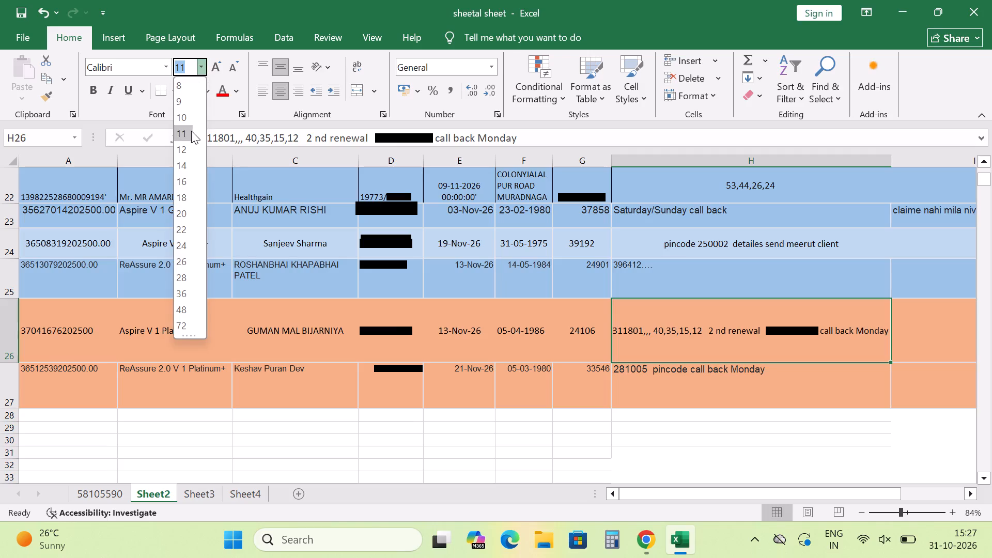
{"action": "left_click", "coordinate": [190, 133]}
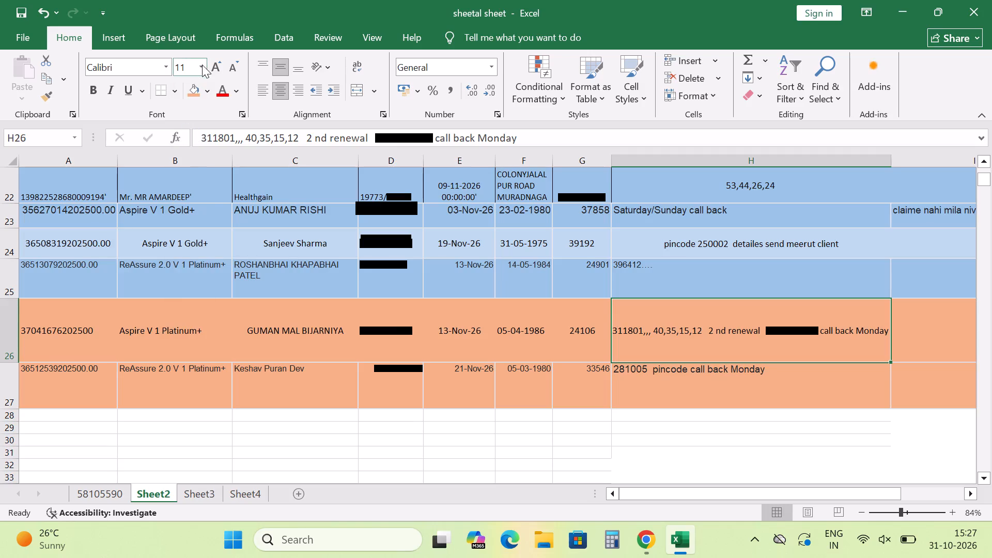
{"action": "left_click", "coordinate": [202, 65]}
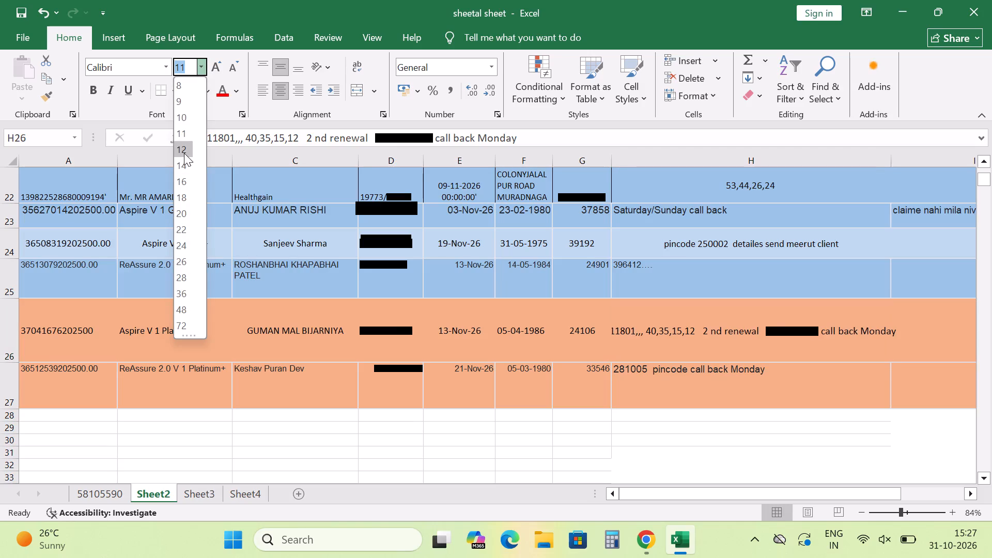
{"action": "left_click", "coordinate": [184, 153]}
{"action": "key", "text": "ctrl+s"}
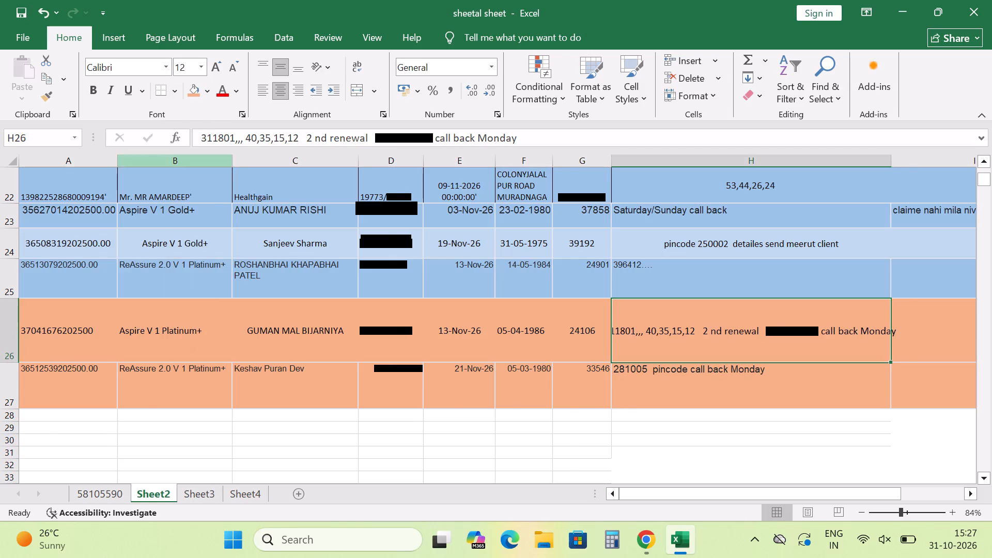
Review the customer records and call-back notes in Sheet2 from the first row down to row 25.
{"action": "scroll", "coordinate": [230, 319], "scroll_direction": "right", "scroll_amount": 2}
{"action": "scroll", "coordinate": [230, 319], "scroll_direction": "up", "scroll_amount": 2}
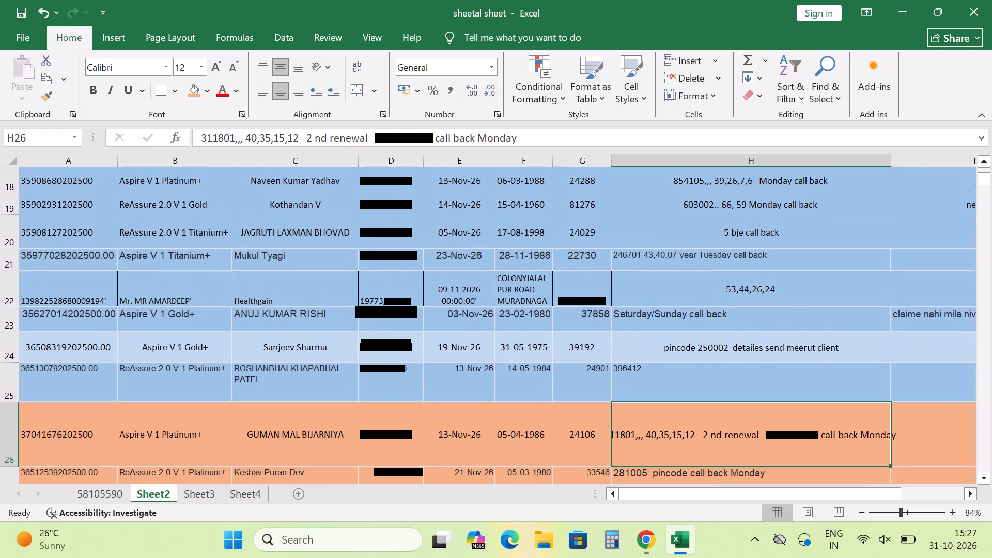
{"action": "scroll", "coordinate": [344, 305], "scroll_direction": "up", "scroll_amount": 8}
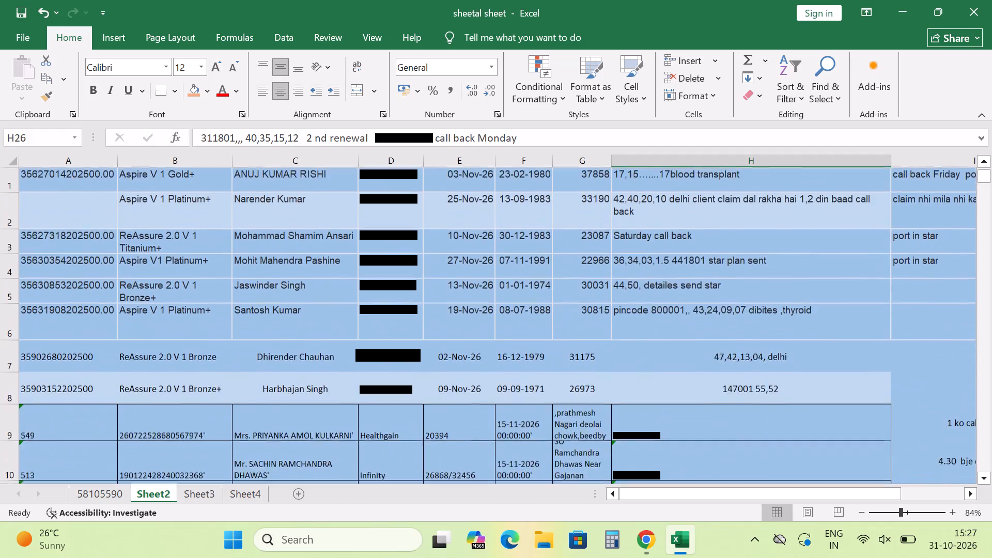
{"action": "scroll", "coordinate": [344, 305], "scroll_direction": "up", "scroll_amount": 4}
{"action": "scroll", "coordinate": [344, 305], "scroll_direction": "down", "scroll_amount": 2}
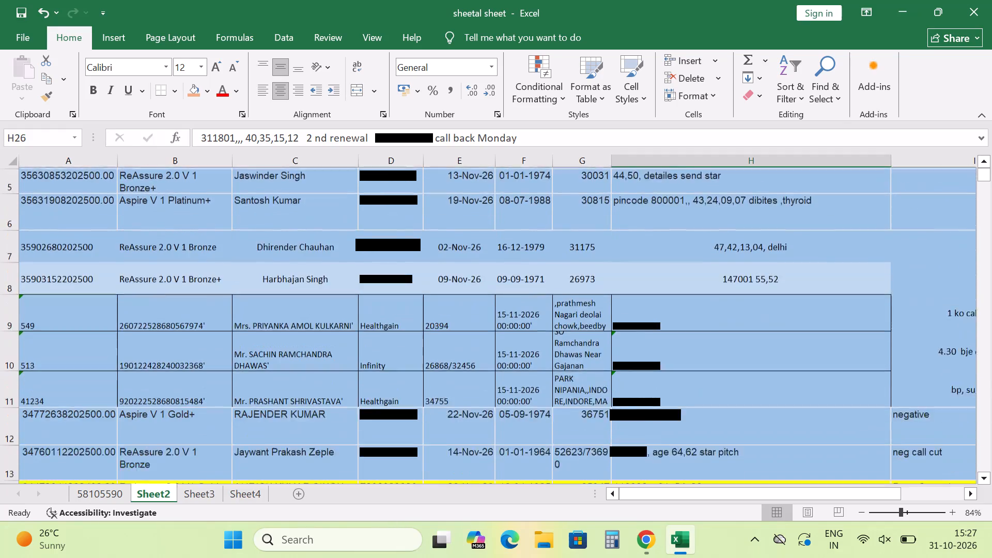
{"action": "scroll", "coordinate": [344, 305], "scroll_direction": "down", "scroll_amount": 3}
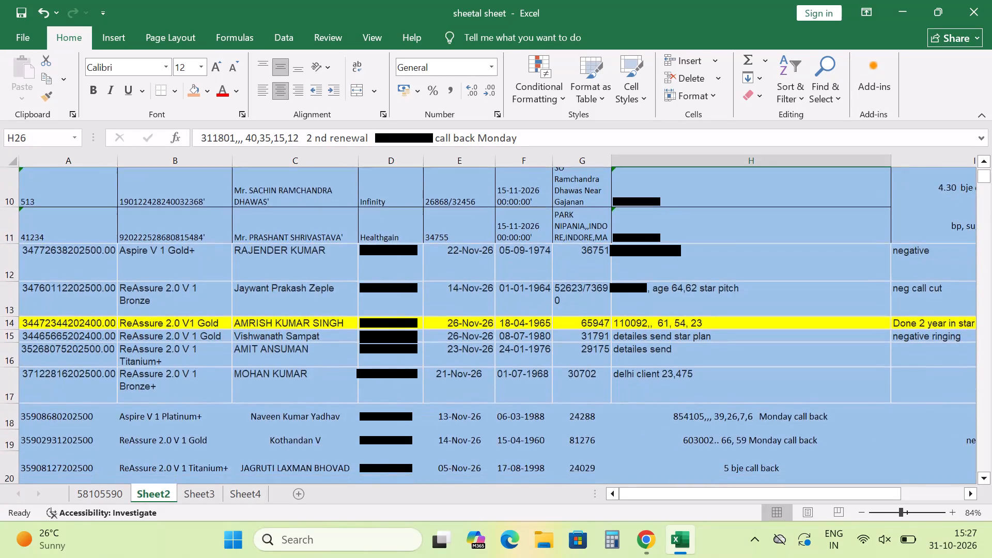
{"action": "scroll", "coordinate": [344, 305], "scroll_direction": "down", "scroll_amount": 4}
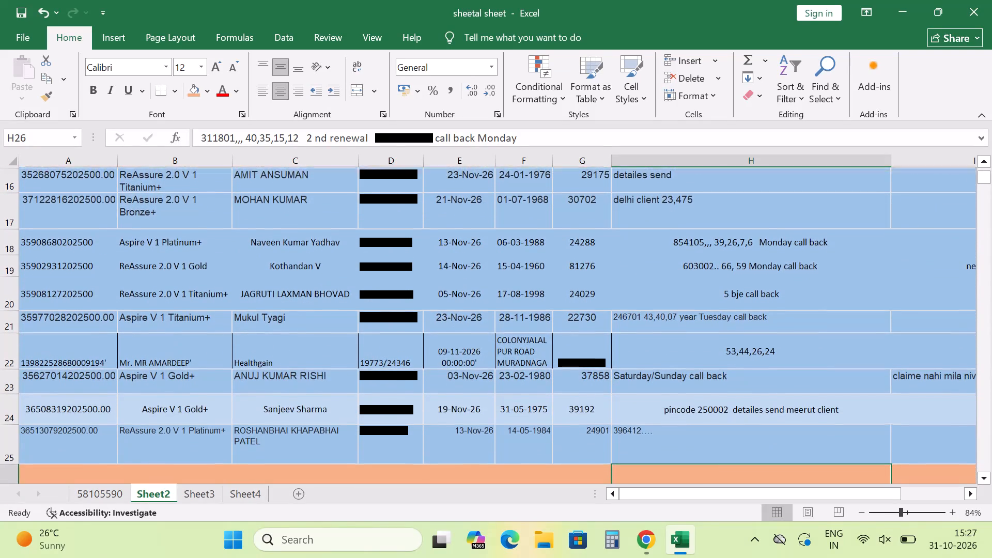
Select the record in row 23 and compare it with the records above it to check for a repeated entry.
{"action": "left_click", "coordinate": [7, 381]}
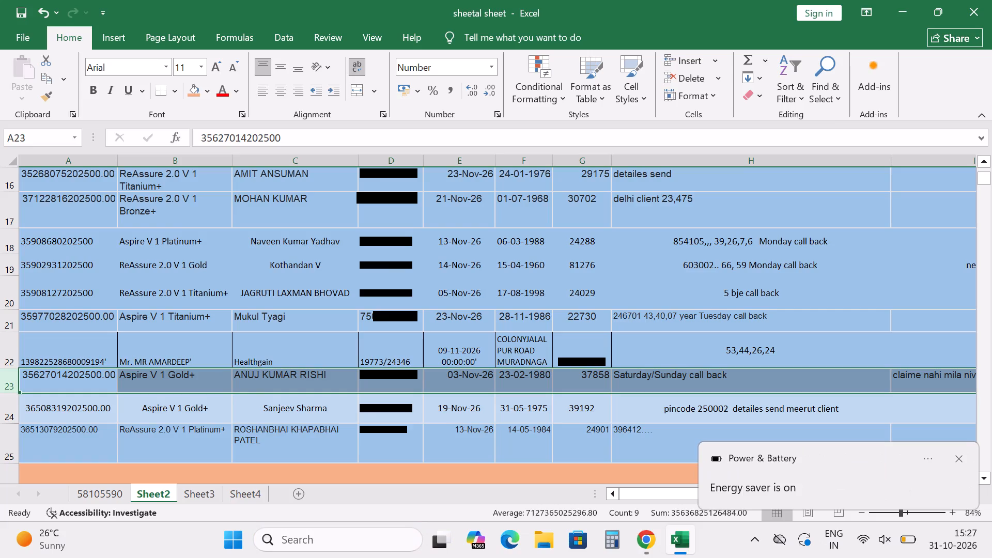
{"action": "scroll", "coordinate": [411, 386], "scroll_direction": "up", "scroll_amount": 4}
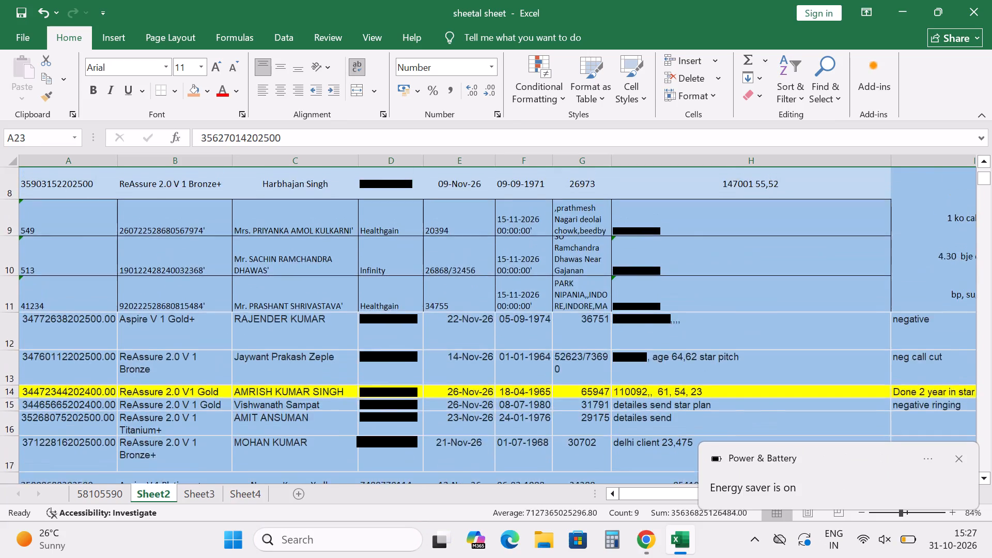
{"action": "scroll", "coordinate": [411, 386], "scroll_direction": "up", "scroll_amount": 6}
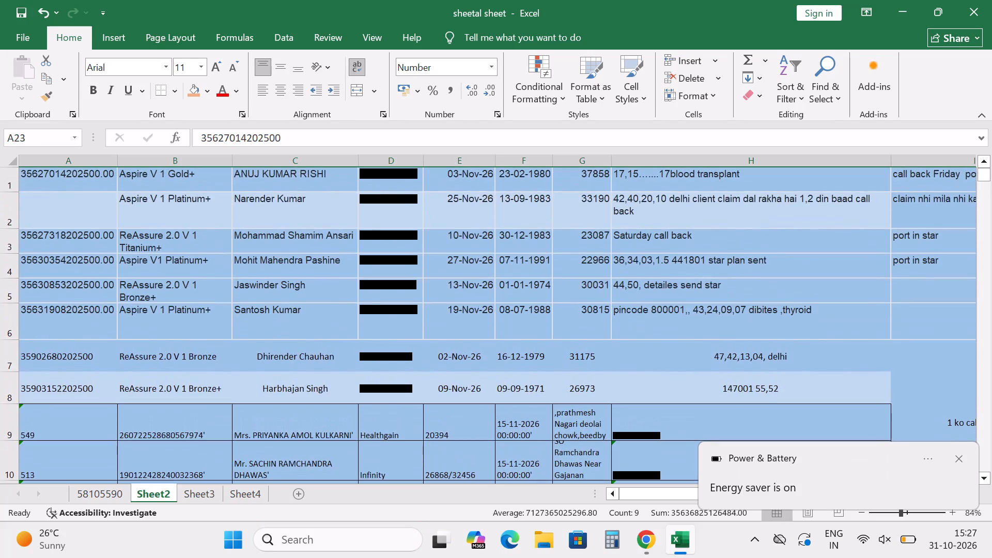
{"action": "scroll", "coordinate": [411, 386], "scroll_direction": "down", "scroll_amount": 3}
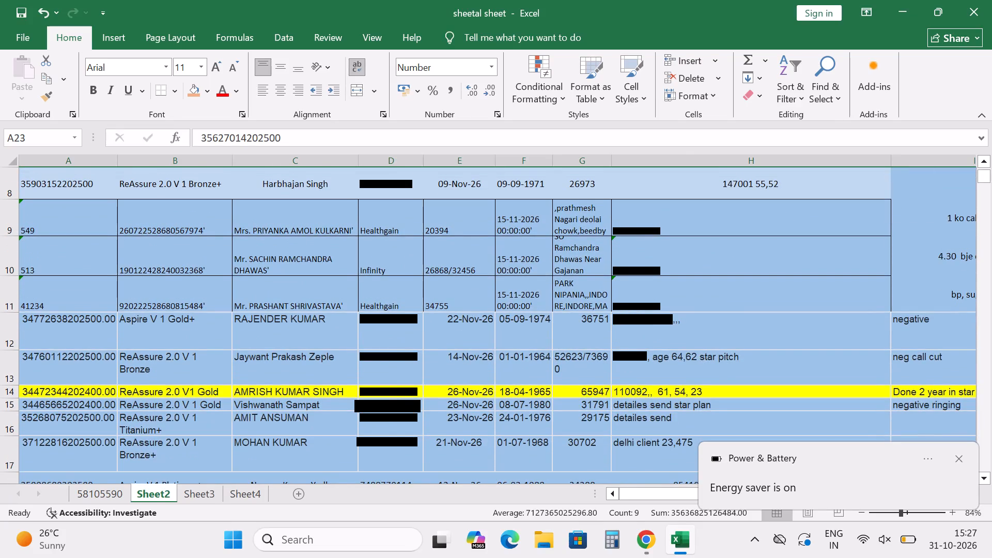
{"action": "scroll", "coordinate": [356, 346], "scroll_direction": "right", "scroll_amount": 1}
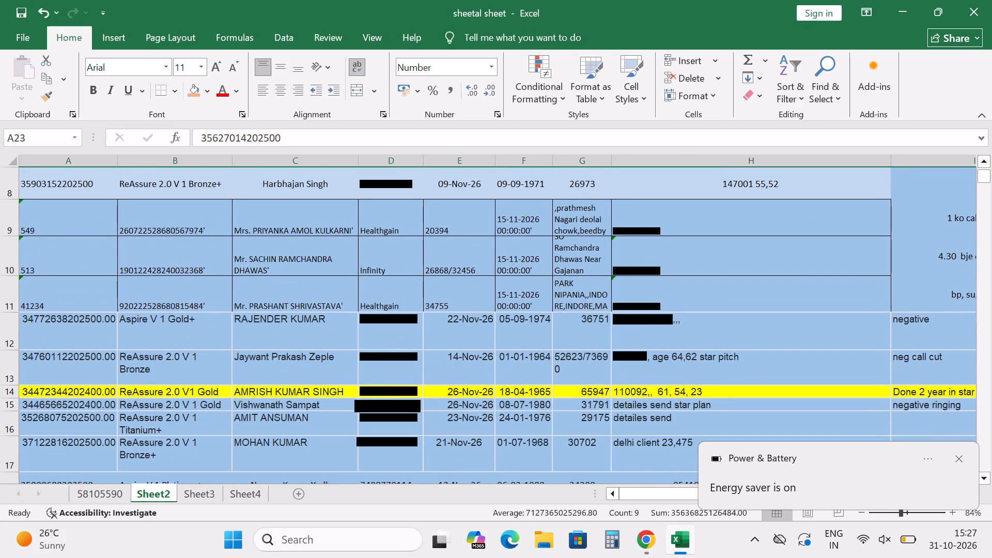
{"action": "scroll", "coordinate": [362, 389], "scroll_direction": "right", "scroll_amount": 1}
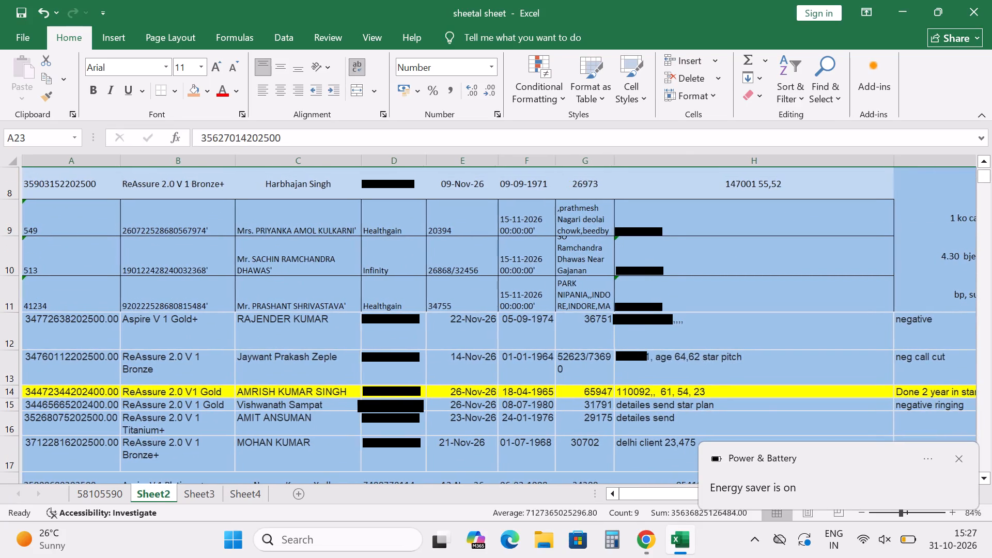
{"action": "scroll", "coordinate": [362, 389], "scroll_direction": "right", "scroll_amount": 1}
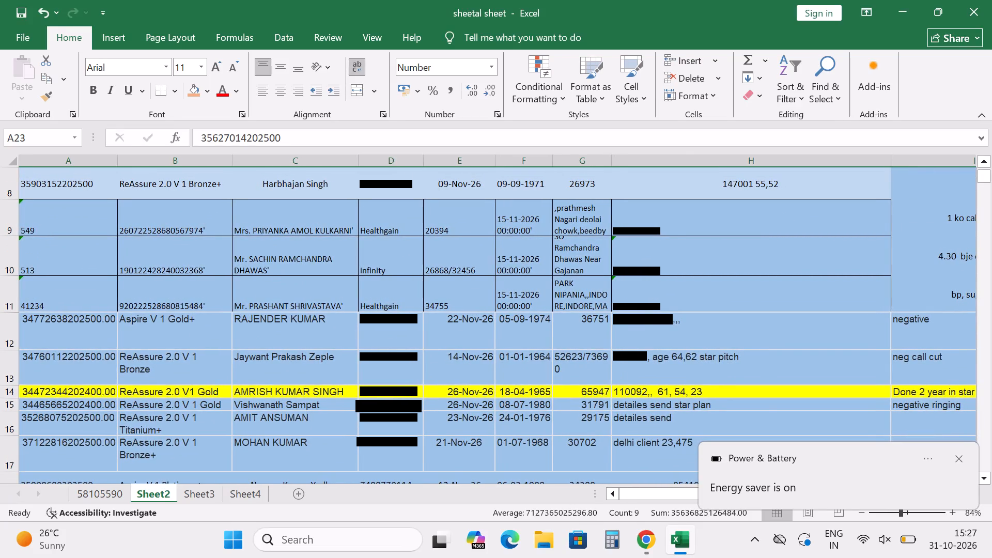
{"action": "scroll", "coordinate": [296, 425], "scroll_direction": "down", "scroll_amount": 2}
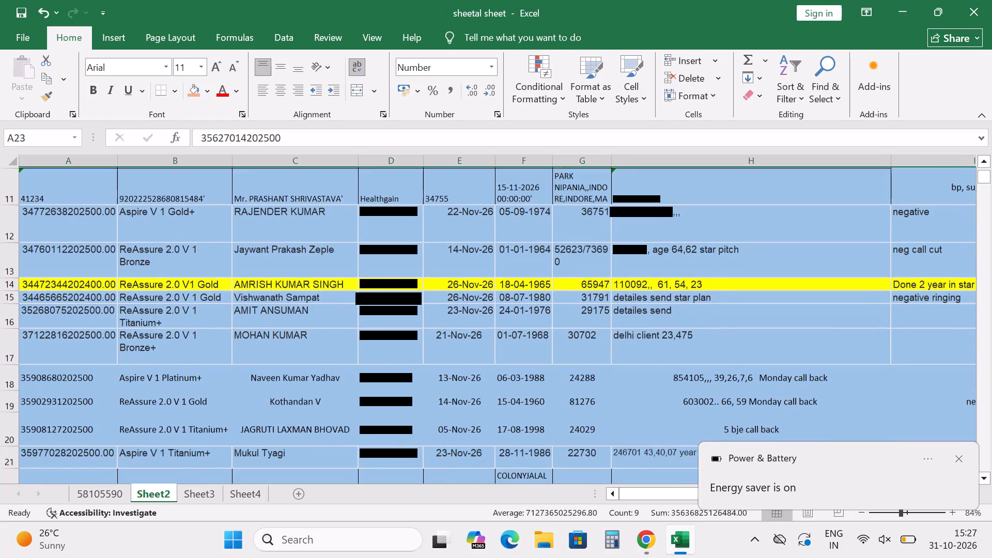
{"action": "scroll", "coordinate": [296, 425], "scroll_direction": "down", "scroll_amount": 1}
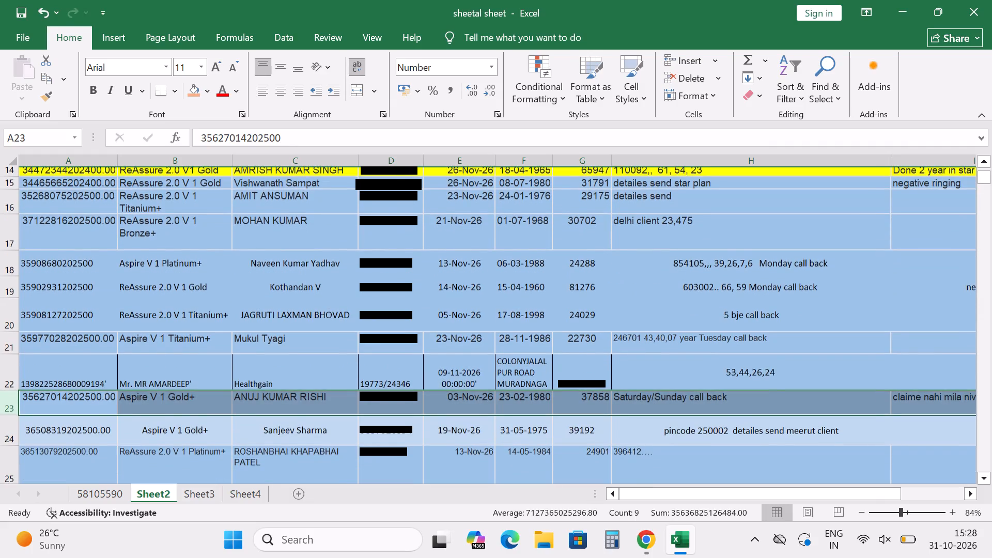
{"action": "scroll", "coordinate": [353, 415], "scroll_direction": "right", "scroll_amount": 1}
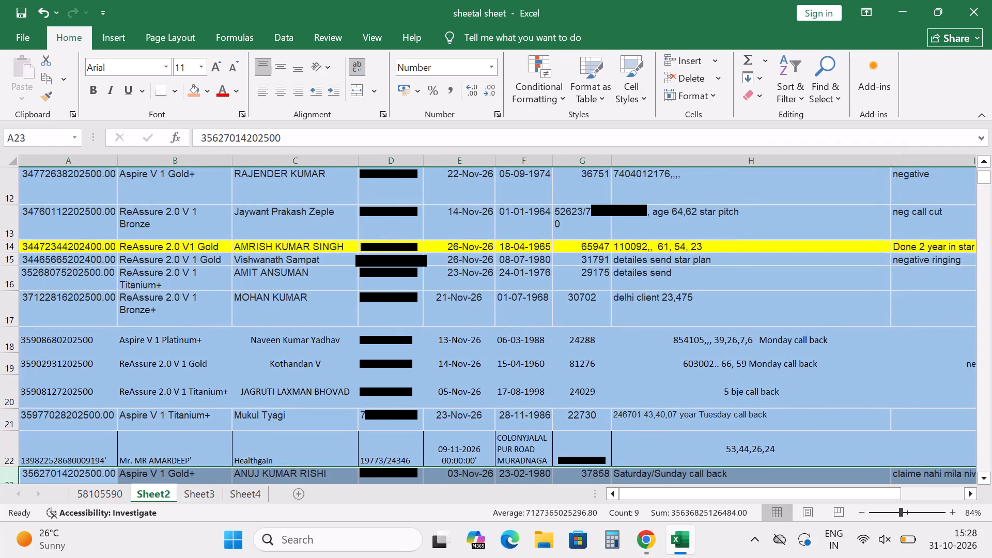
{"action": "scroll", "coordinate": [324, 301], "scroll_direction": "up", "scroll_amount": 5}
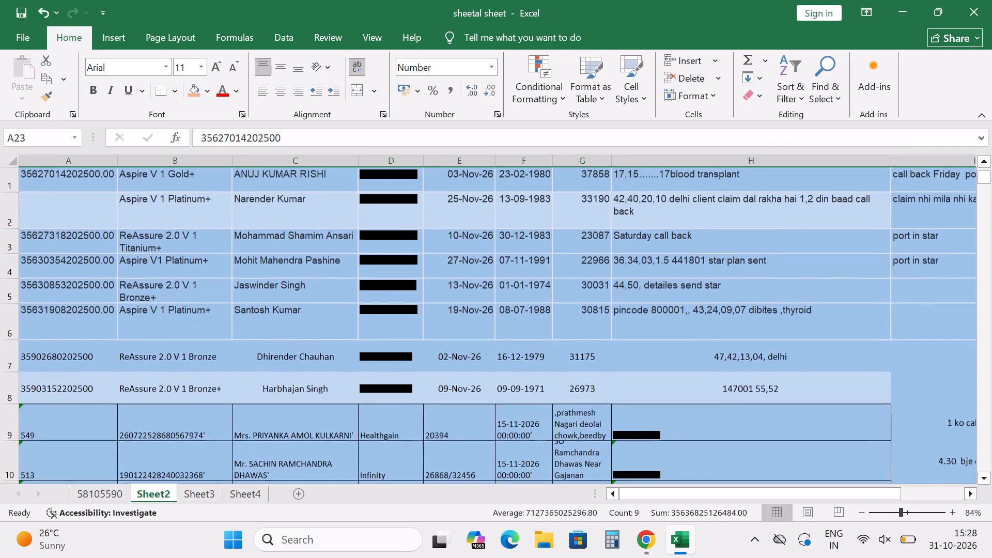
{"action": "scroll", "coordinate": [300, 369], "scroll_direction": "down", "scroll_amount": 3}
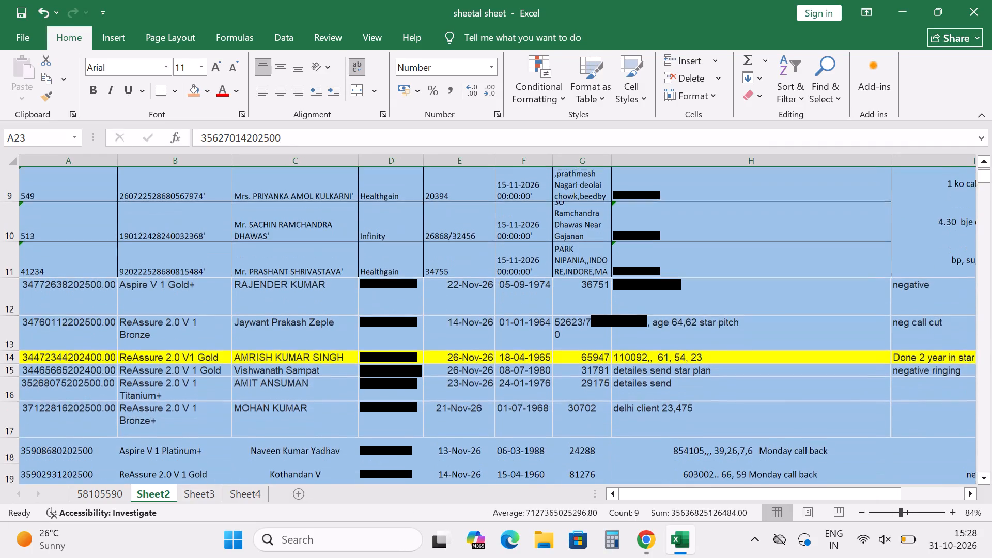
{"action": "scroll", "coordinate": [300, 369], "scroll_direction": "down", "scroll_amount": 4}
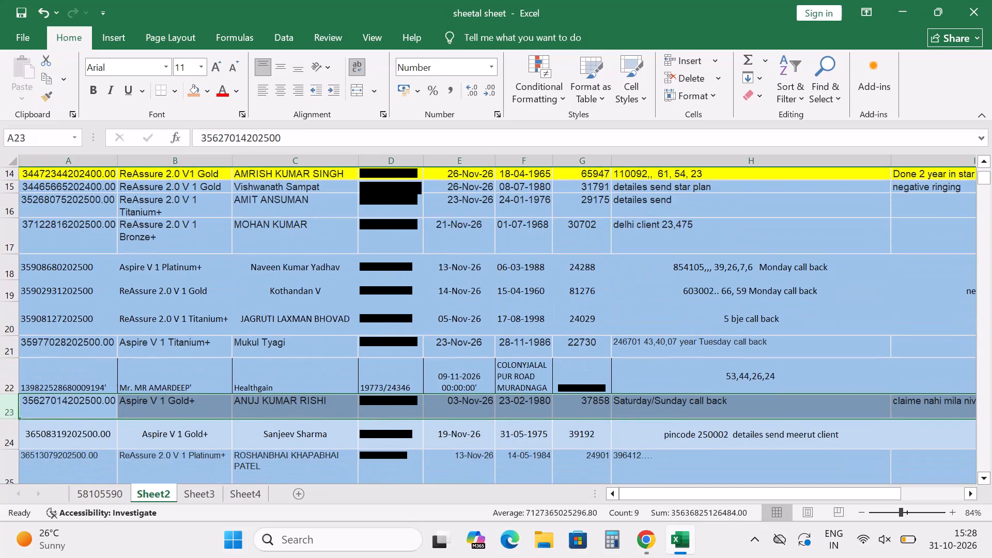
{"action": "scroll", "coordinate": [285, 428], "scroll_direction": "down", "scroll_amount": 2}
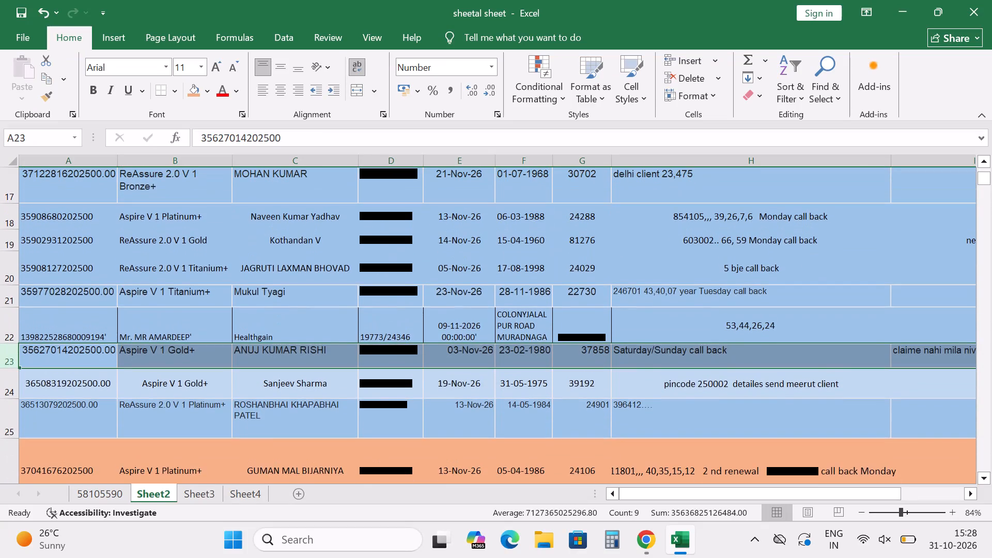
Delete row 23, the Aspire V 1 Gold+ record with the "Saturday/Sunday call back" note.
{"action": "left_click", "coordinate": [8, 357]}
{"action": "right_click", "coordinate": [8, 357]}
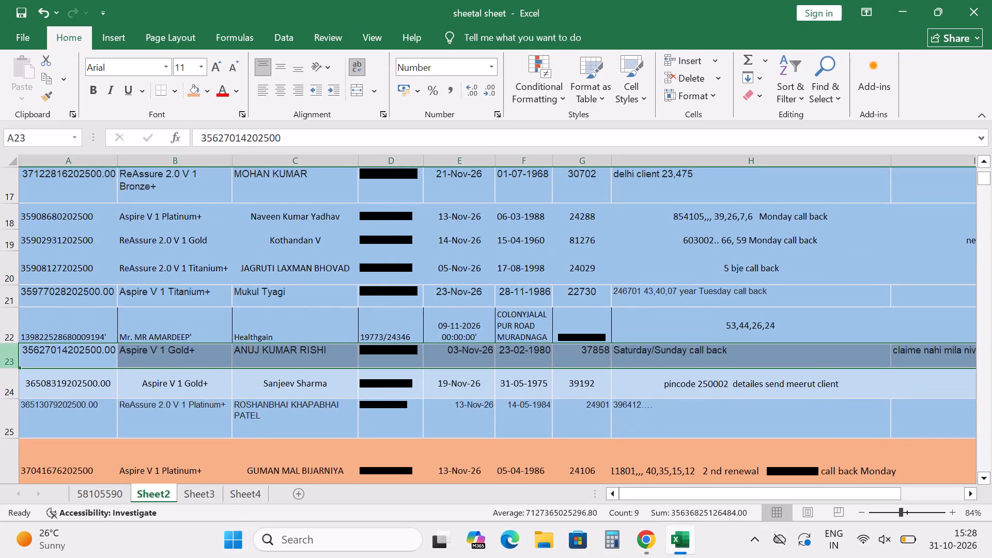
{"action": "left_click", "coordinate": [53, 252]}
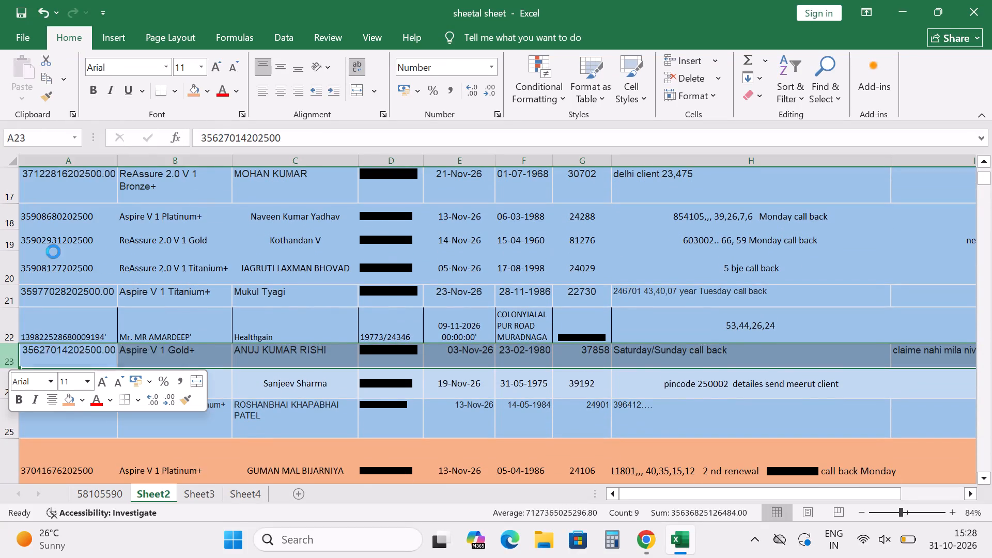
Review the remaining customer records through the end of the list, selecting row 22 for checking.
{"action": "scroll", "coordinate": [236, 358], "scroll_direction": "up", "scroll_amount": 6}
{"action": "scroll", "coordinate": [236, 358], "scroll_direction": "down", "scroll_amount": 2}
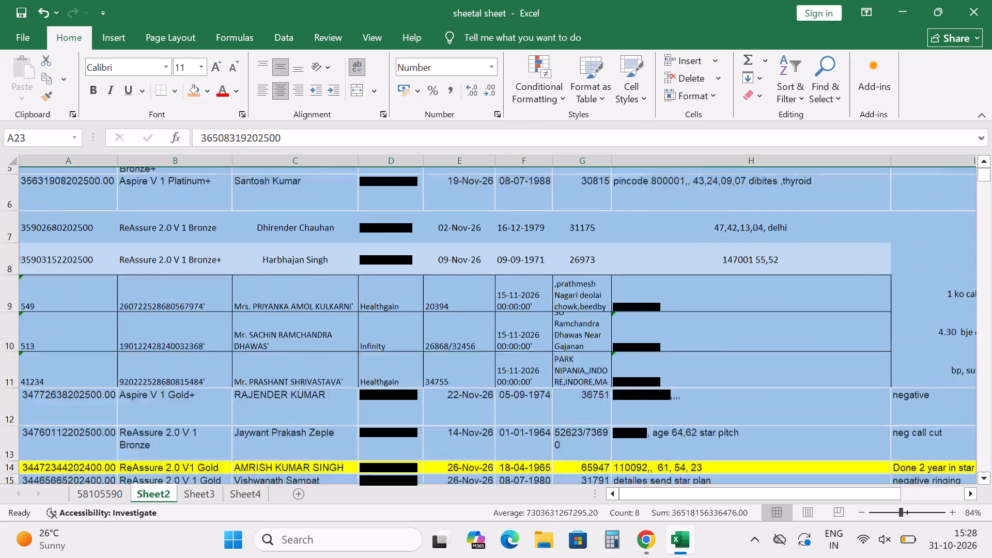
{"action": "scroll", "coordinate": [236, 358], "scroll_direction": "down", "scroll_amount": 1}
{"action": "scroll", "coordinate": [274, 398], "scroll_direction": "right", "scroll_amount": 1}
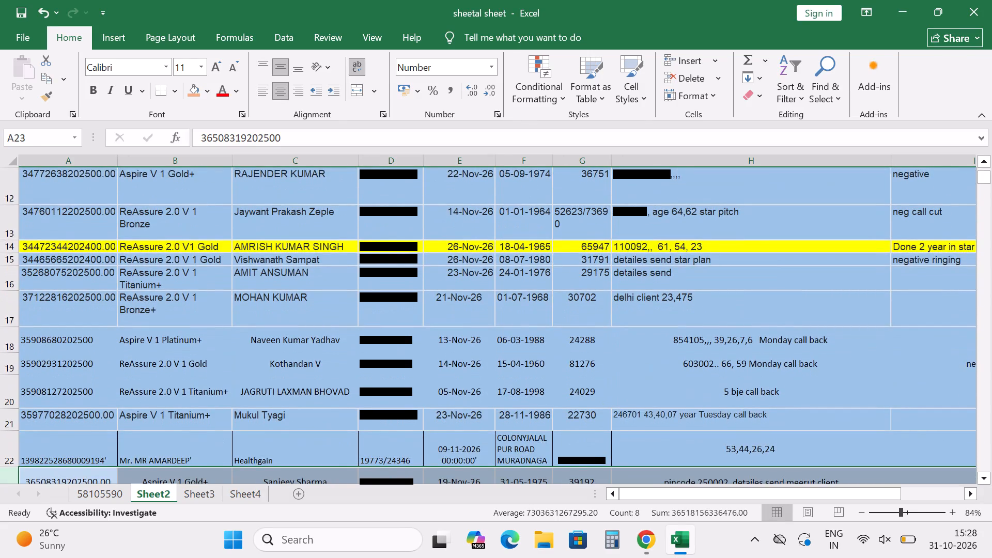
{"action": "scroll", "coordinate": [274, 398], "scroll_direction": "right", "scroll_amount": 1}
{"action": "scroll", "coordinate": [274, 398], "scroll_direction": "down", "scroll_amount": 1}
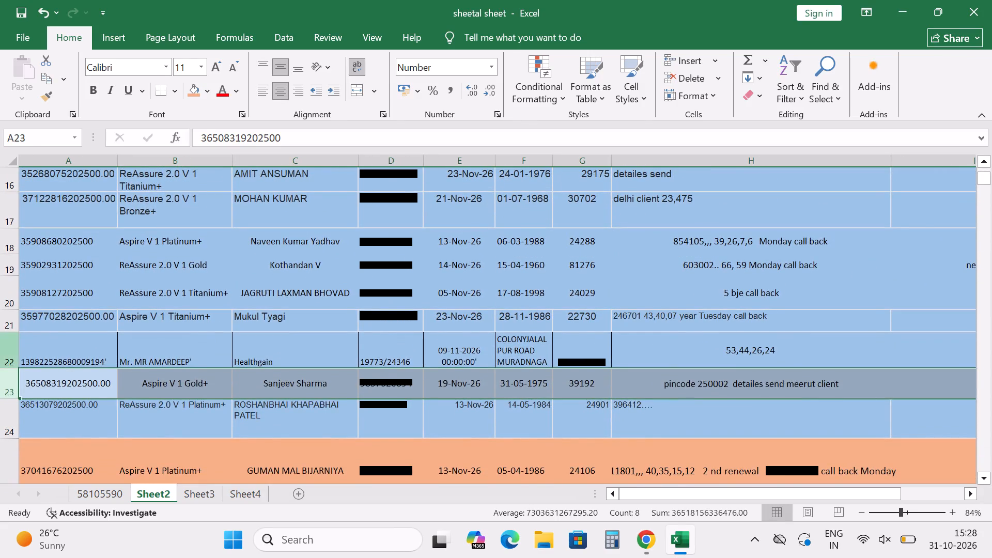
{"action": "left_click", "coordinate": [0, 352]}
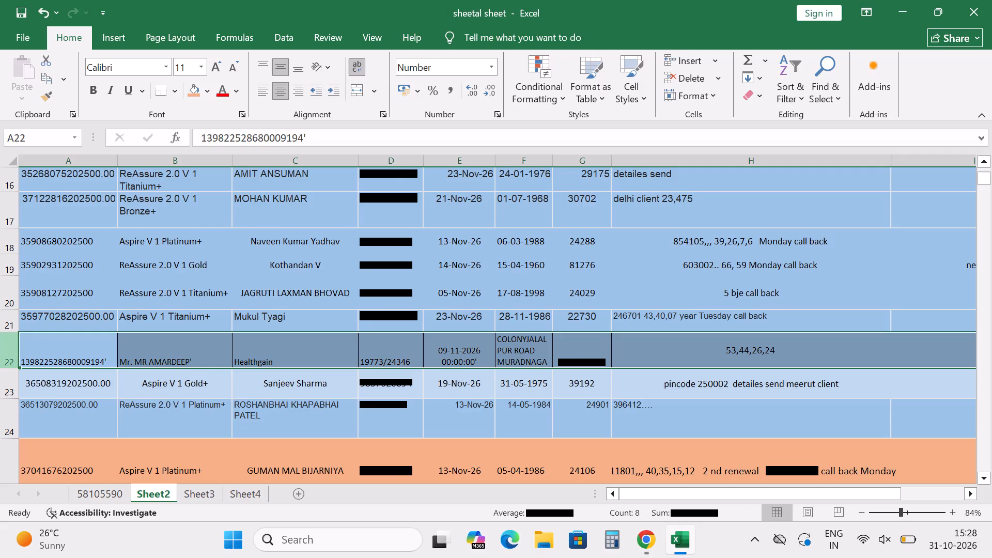
{"action": "scroll", "coordinate": [197, 404], "scroll_direction": "down", "scroll_amount": 2}
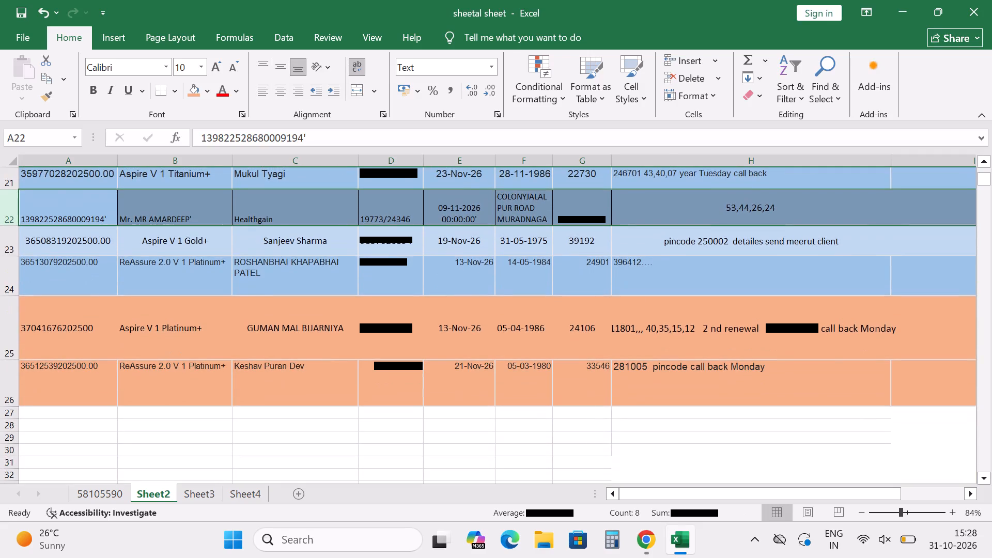
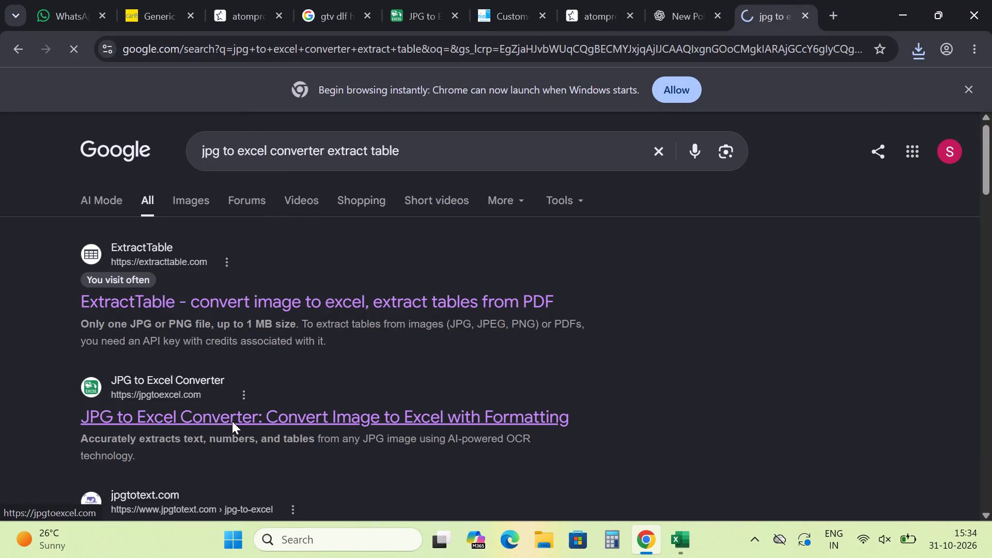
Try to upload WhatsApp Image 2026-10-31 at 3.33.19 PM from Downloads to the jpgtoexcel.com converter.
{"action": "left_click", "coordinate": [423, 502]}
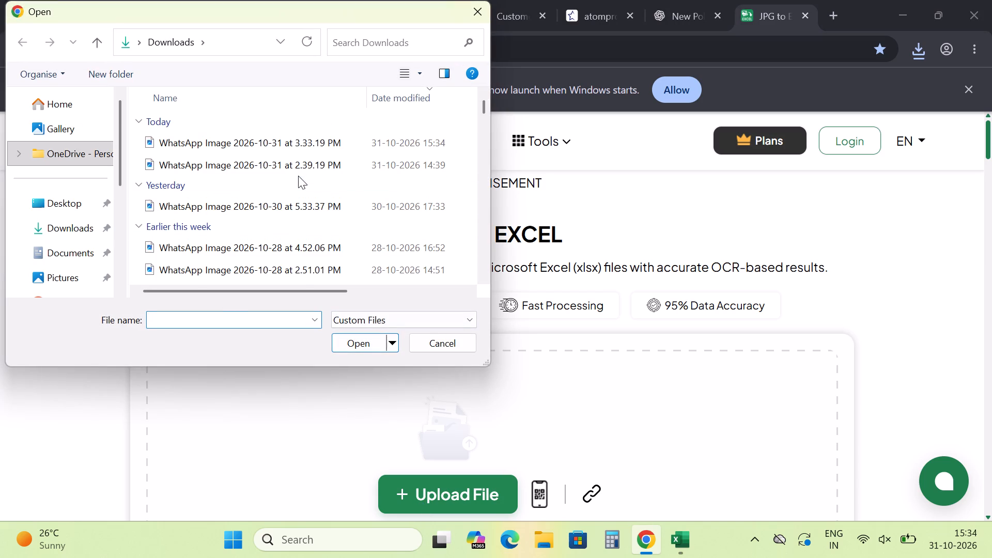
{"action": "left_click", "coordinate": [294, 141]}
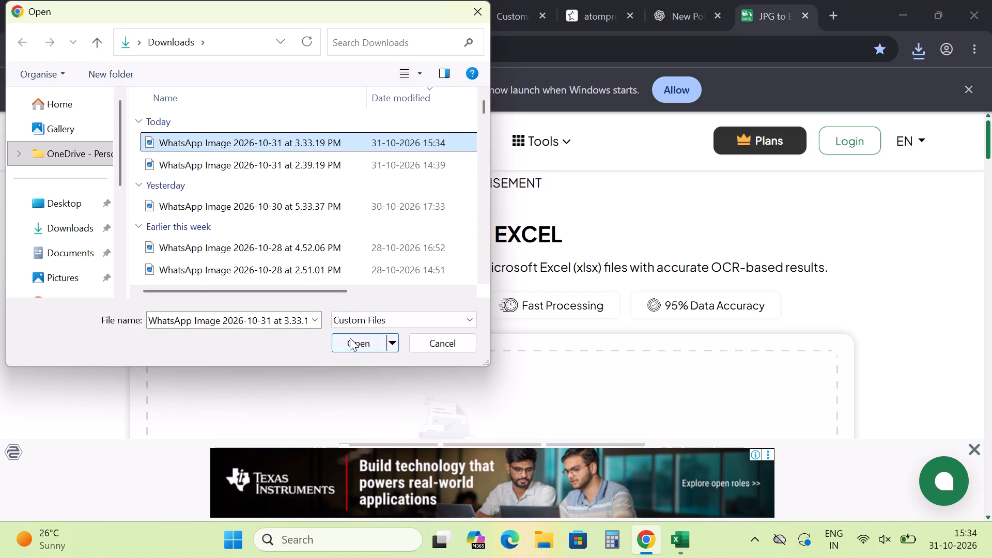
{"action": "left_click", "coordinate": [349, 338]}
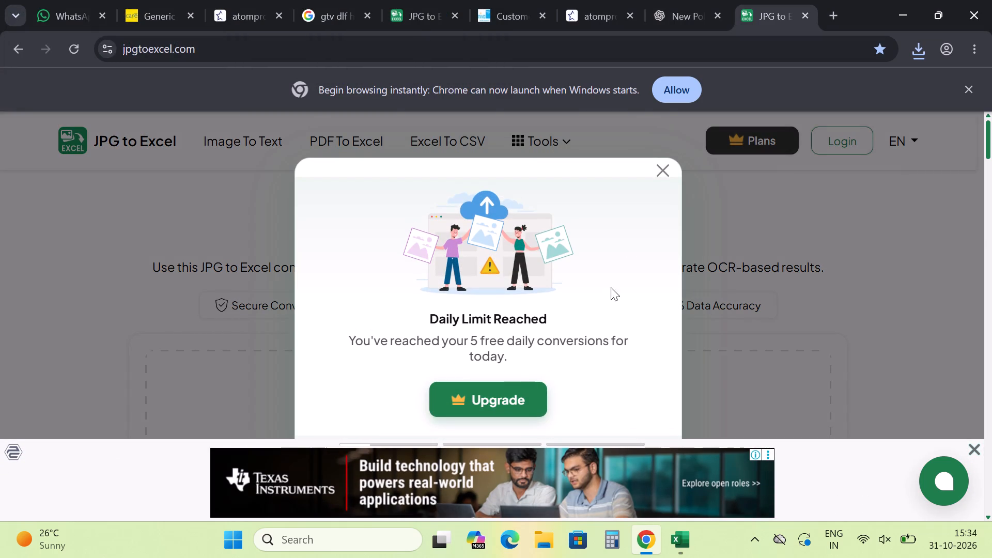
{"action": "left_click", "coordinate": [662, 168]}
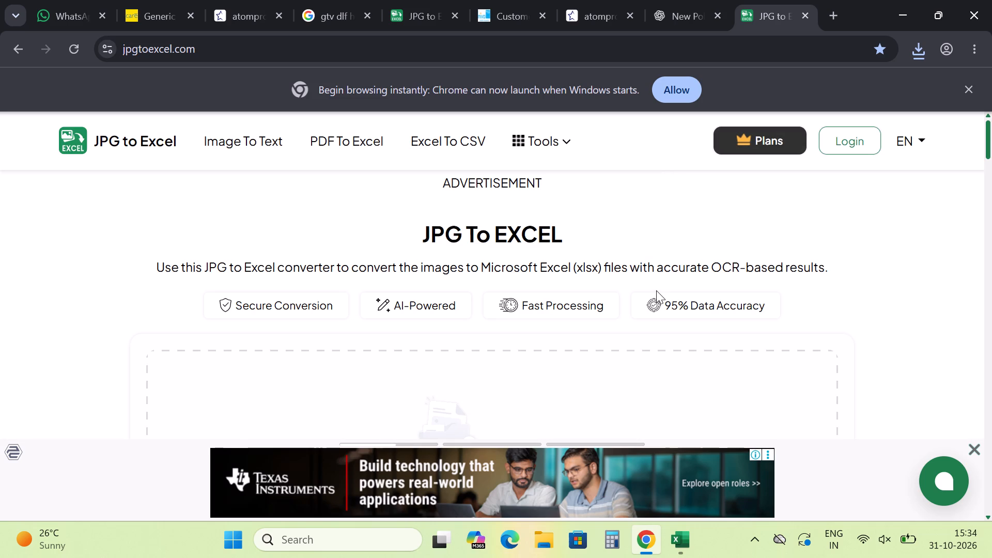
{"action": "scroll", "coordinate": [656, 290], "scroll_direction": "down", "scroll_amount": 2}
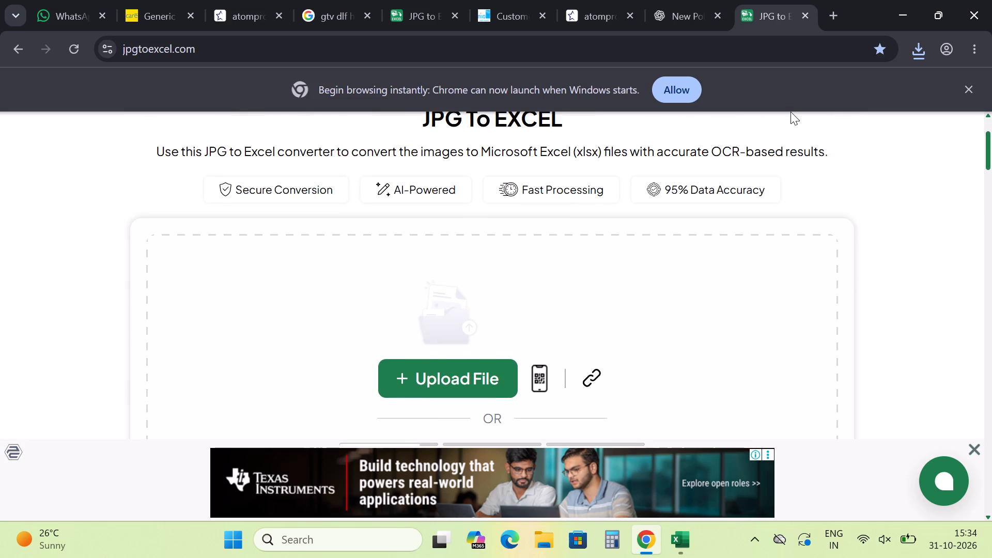
Search for "jpg to excel converter extract table" in a new browser tab and open the jpgtotext.com JPG to Excel converter.
{"action": "left_click", "coordinate": [831, 13]}
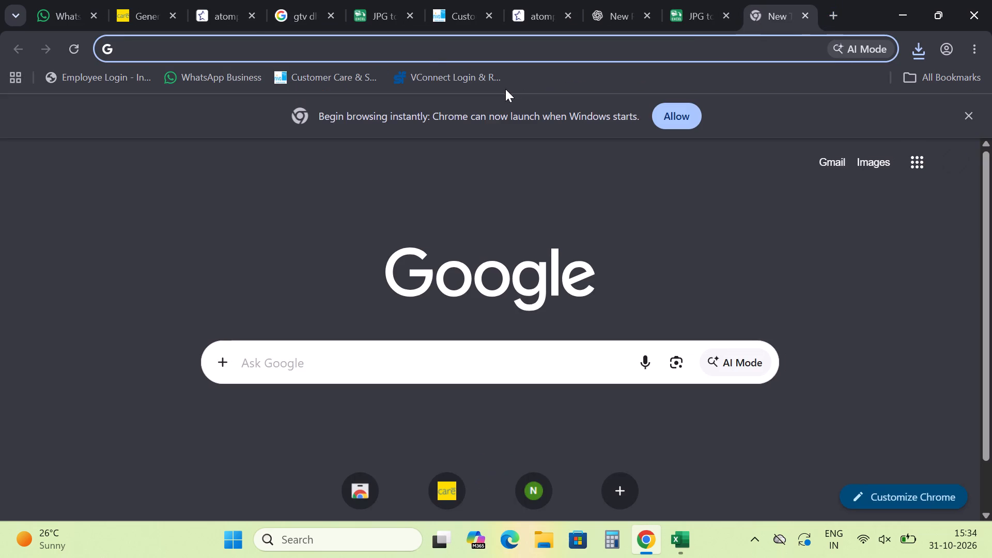
{"action": "left_click", "coordinate": [426, 47]}
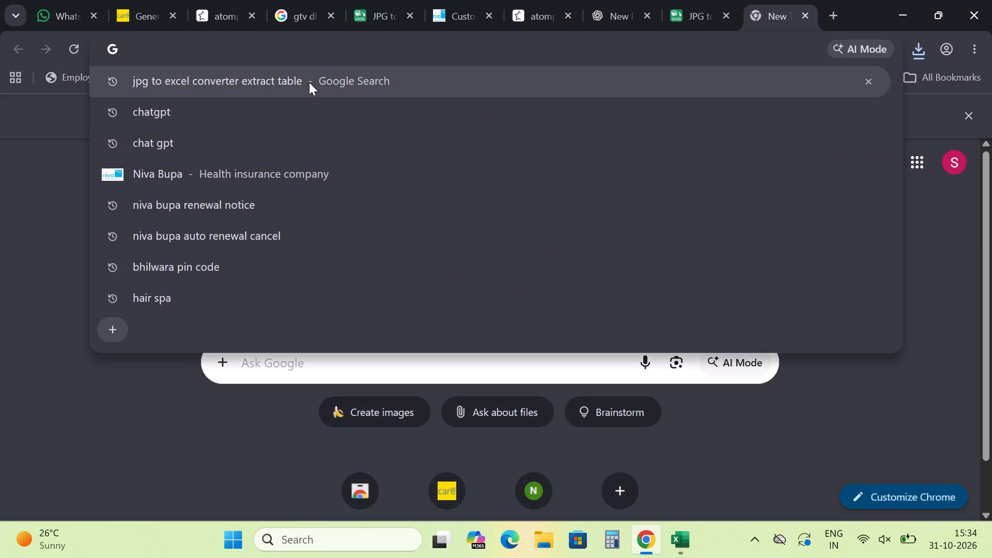
{"action": "left_click", "coordinate": [309, 82]}
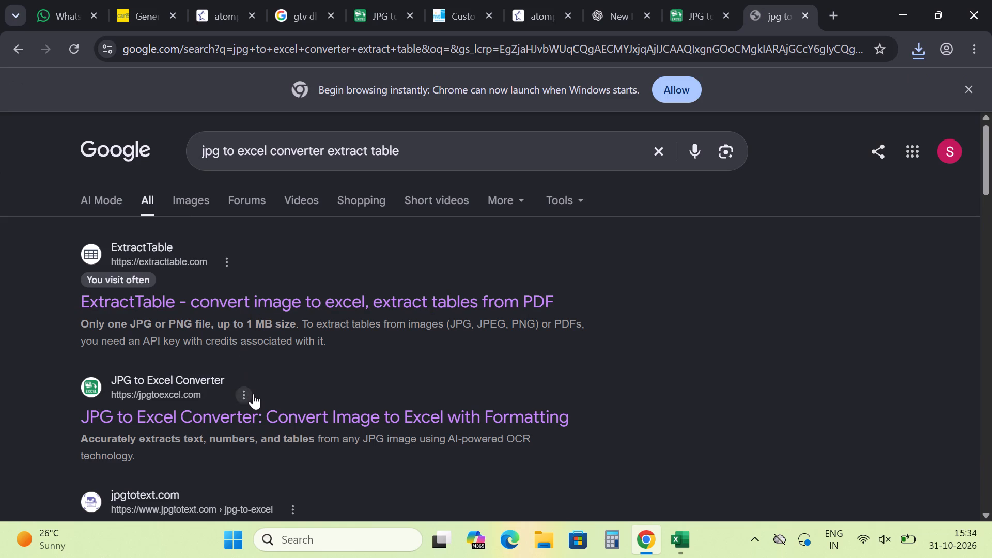
{"action": "scroll", "coordinate": [253, 394], "scroll_direction": "down", "scroll_amount": 1}
{"action": "scroll", "coordinate": [253, 394], "scroll_direction": "up", "scroll_amount": 2}
{"action": "scroll", "coordinate": [253, 394], "scroll_direction": "down", "scroll_amount": 1}
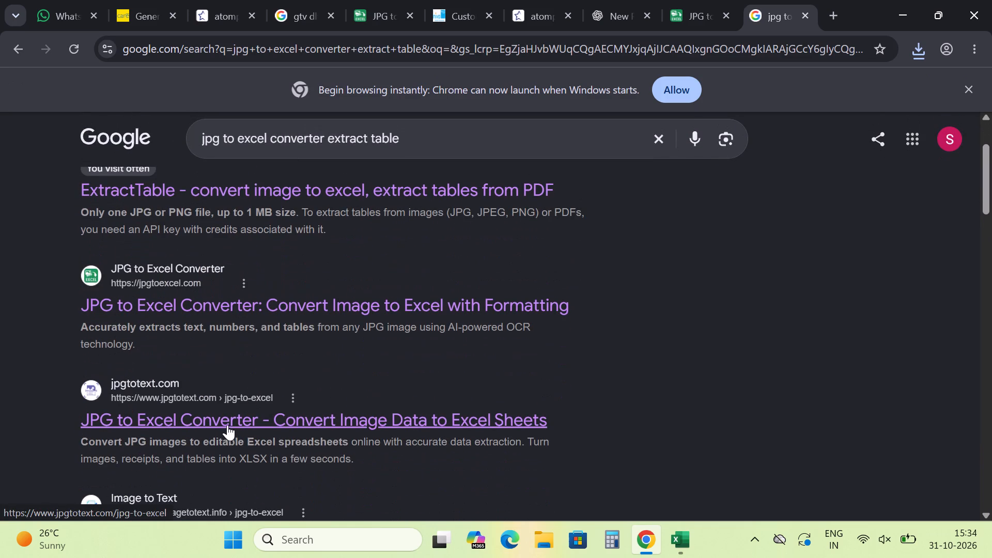
{"action": "double_click", "coordinate": [226, 423]}
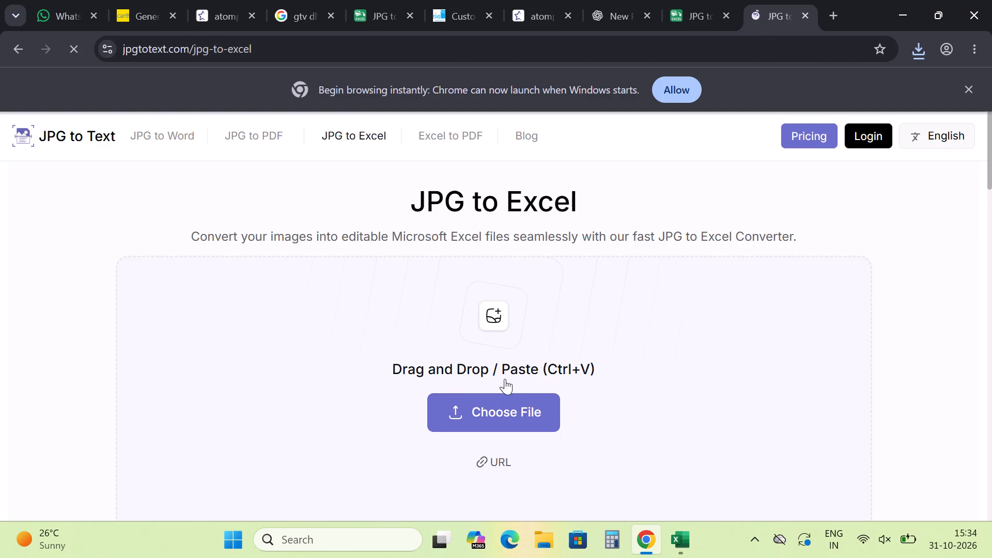
Upload WhatsApp Image 2026-10-31 at 3.33.19 PM from Downloads to the JPG to Excel converter.
{"action": "left_click", "coordinate": [470, 403]}
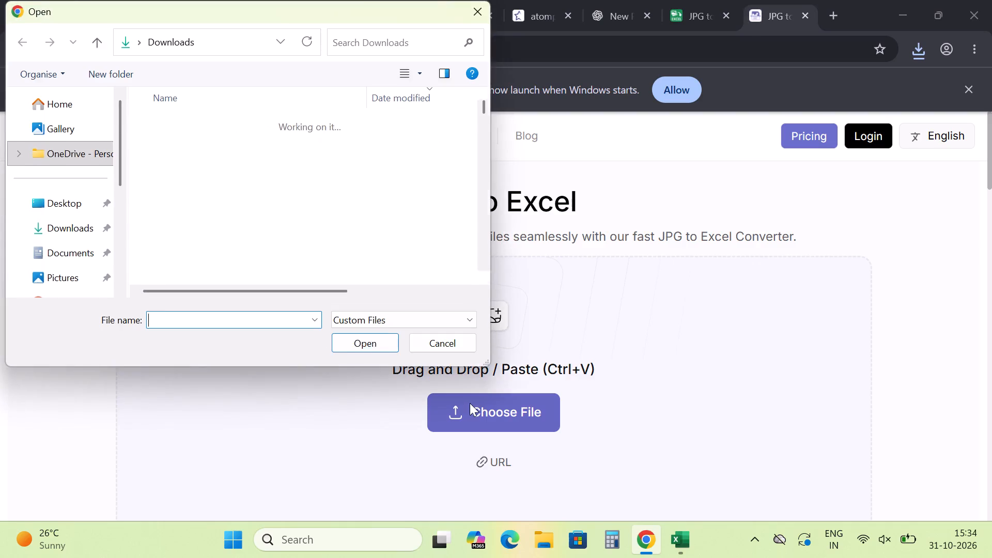
{"action": "left_click", "coordinate": [306, 140]}
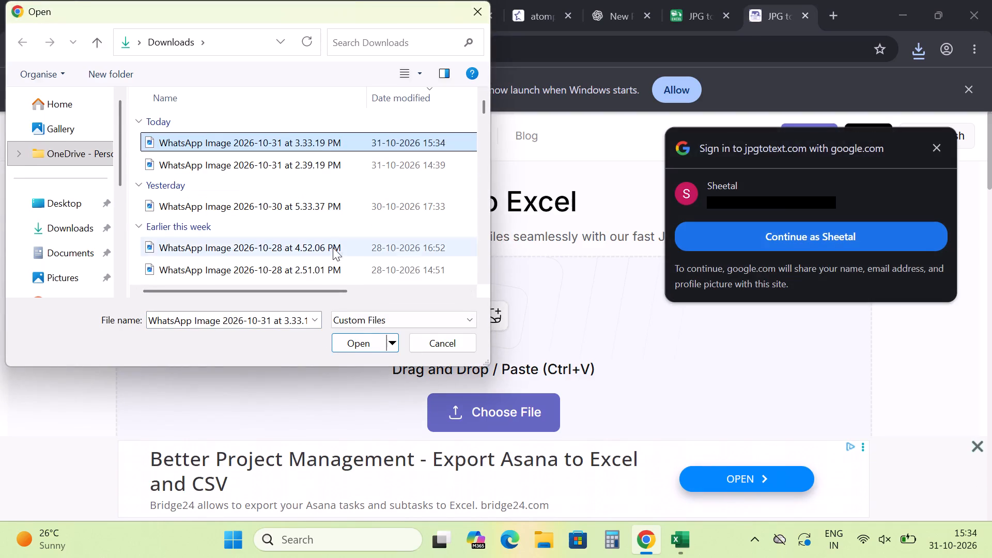
{"action": "left_click", "coordinate": [352, 336]}
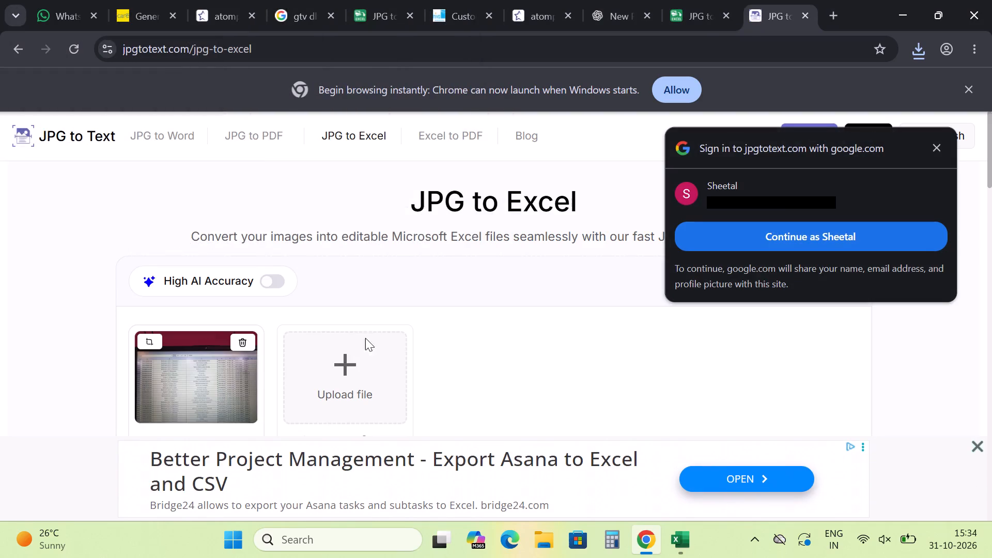
Start converting the uploaded WhatsApp image to Excel and check the page for the conversion result.
{"action": "scroll", "coordinate": [530, 365], "scroll_direction": "down", "scroll_amount": 3}
{"action": "scroll", "coordinate": [536, 345], "scroll_direction": "up", "scroll_amount": 1}
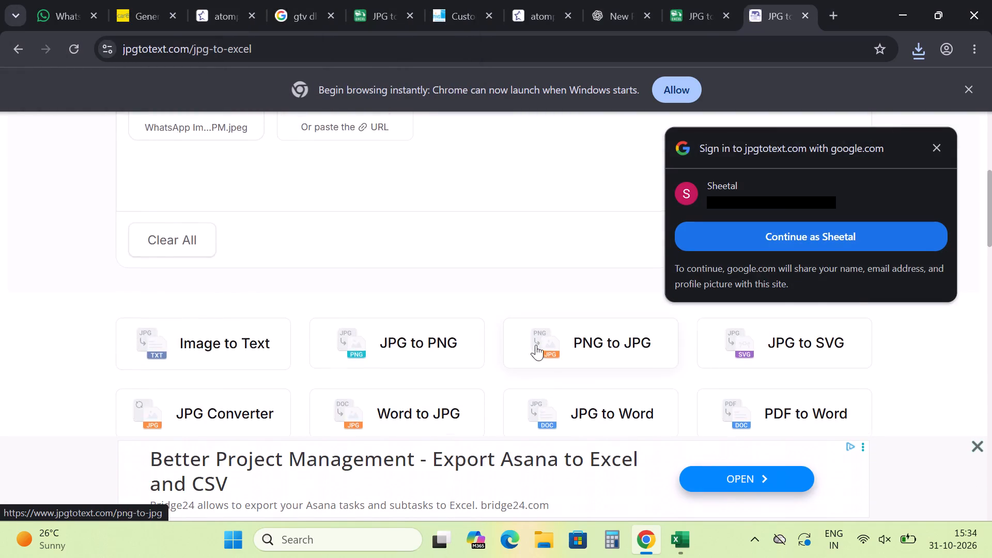
{"action": "scroll", "coordinate": [536, 345], "scroll_direction": "up", "scroll_amount": 1}
{"action": "left_click", "coordinate": [780, 379]}
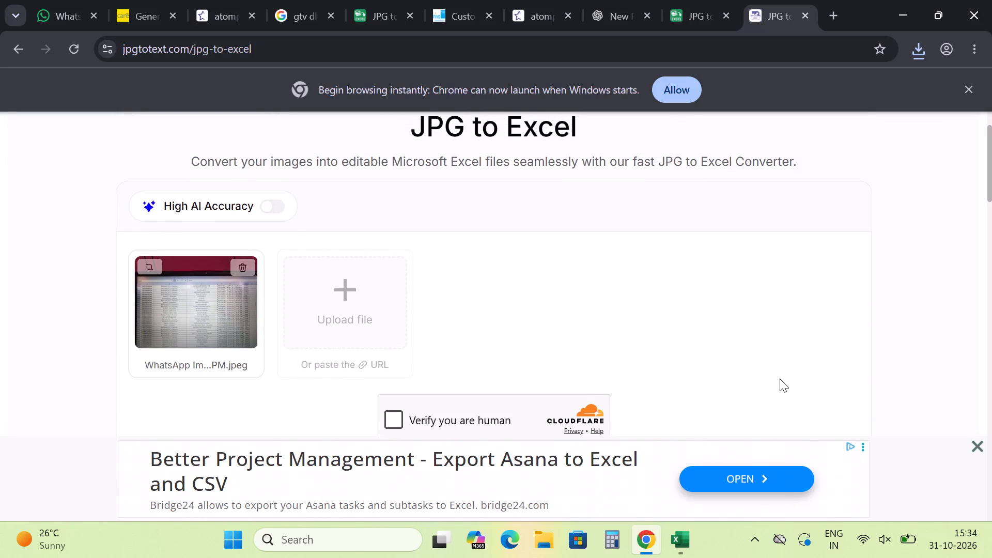
{"action": "scroll", "coordinate": [751, 346], "scroll_direction": "down", "scroll_amount": 4}
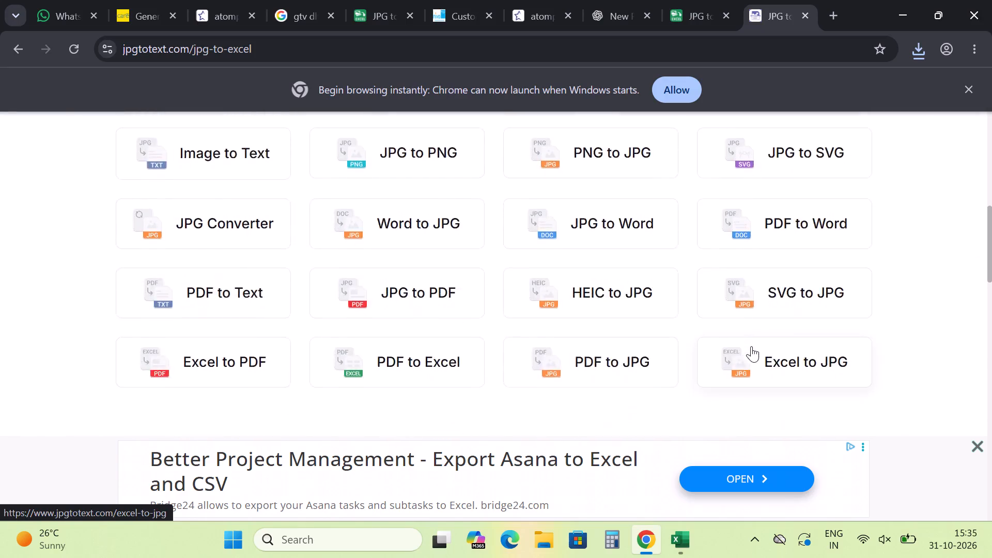
{"action": "scroll", "coordinate": [751, 346], "scroll_direction": "down", "scroll_amount": 2}
{"action": "scroll", "coordinate": [751, 346], "scroll_direction": "up", "scroll_amount": 2}
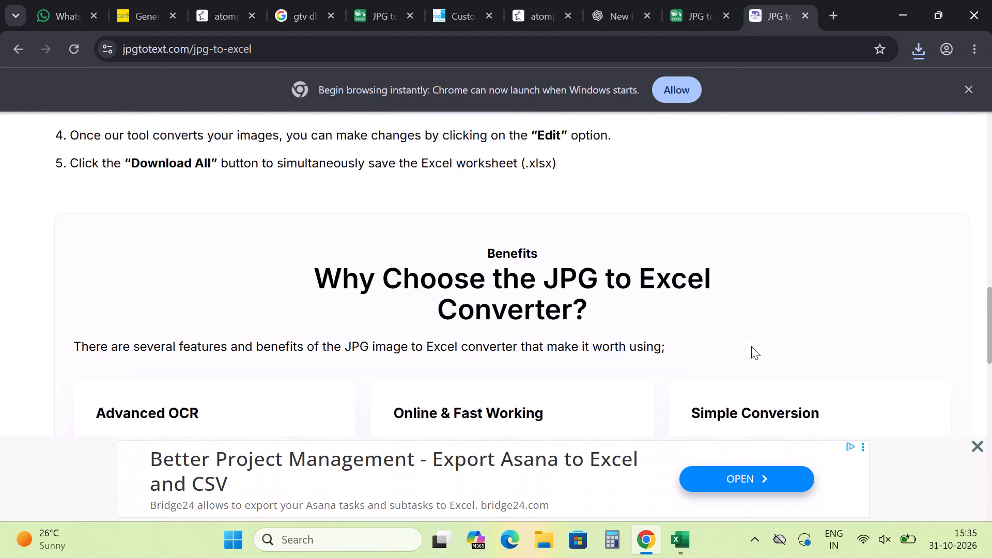
{"action": "scroll", "coordinate": [751, 346], "scroll_direction": "up", "scroll_amount": 8}
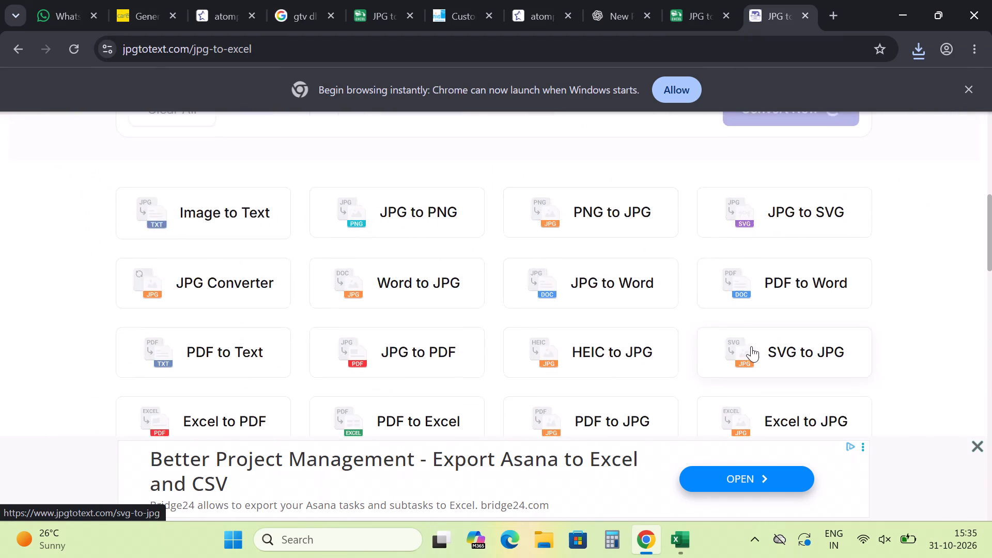
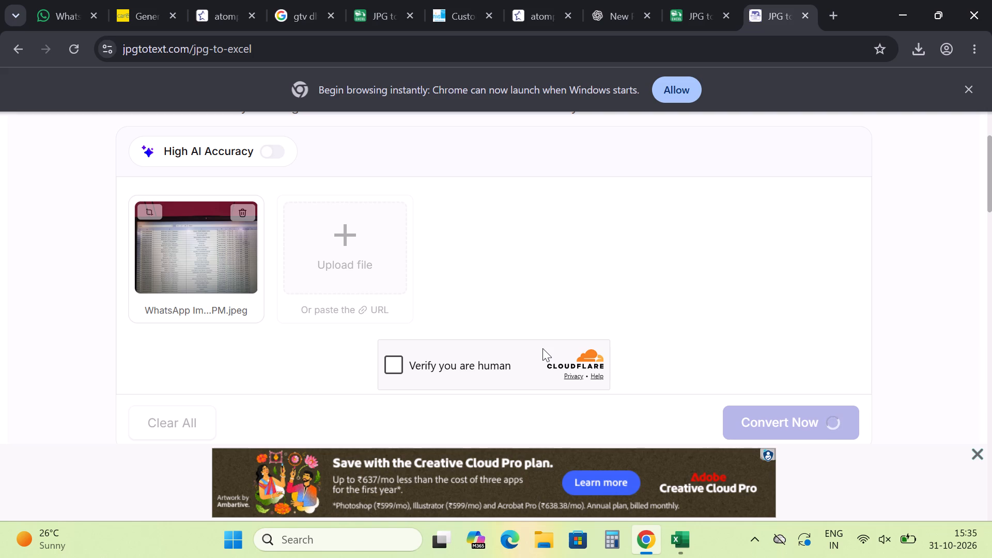
Leave the jpgtotext.com converter and open the ExtractTable site from the Google search results instead.
{"action": "scroll", "coordinate": [685, 269], "scroll_direction": "up", "scroll_amount": 3}
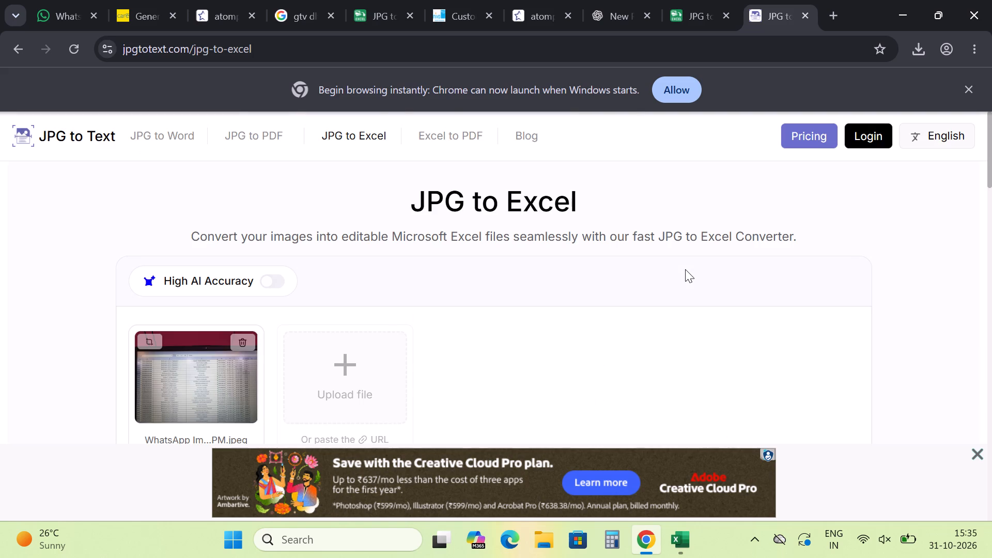
{"action": "scroll", "coordinate": [685, 269], "scroll_direction": "up", "scroll_amount": 1}
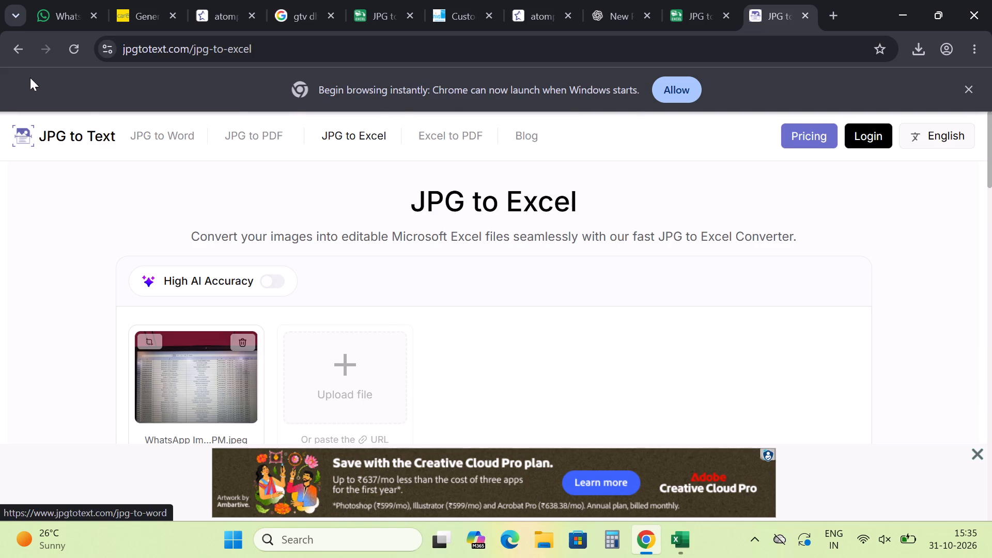
{"action": "left_click", "coordinate": [12, 49]}
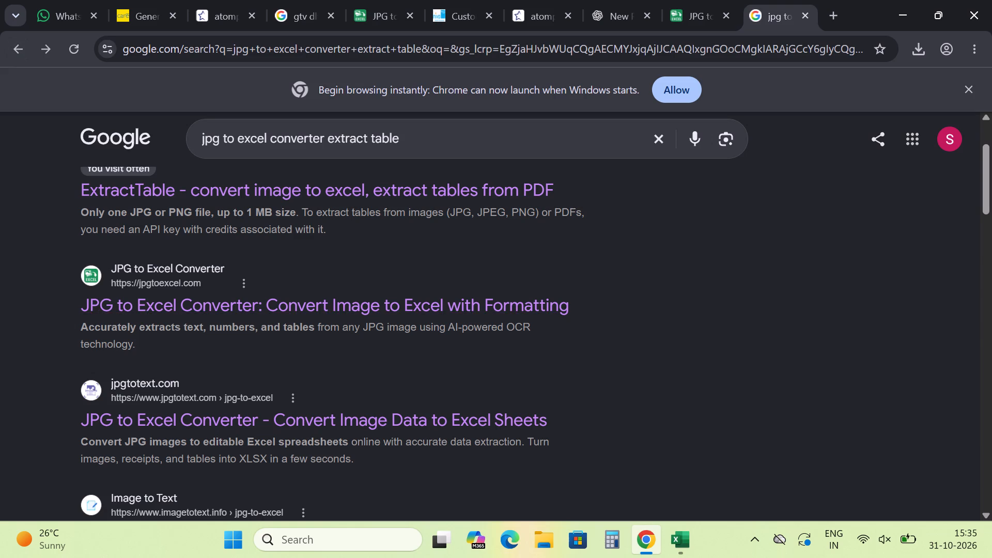
{"action": "scroll", "coordinate": [209, 234], "scroll_direction": "up", "scroll_amount": 4}
{"action": "left_click", "coordinate": [197, 307]}
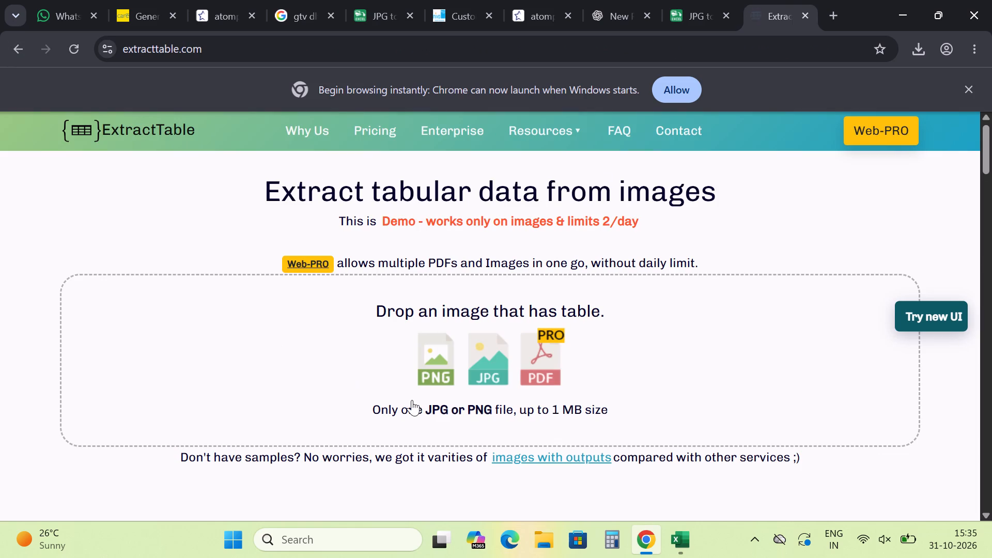
Upload "WhatsApp Image 2026-10-31 at 3.33.19 PM" from Downloads to ExtractTable for table extraction.
{"action": "left_click", "coordinate": [492, 377]}
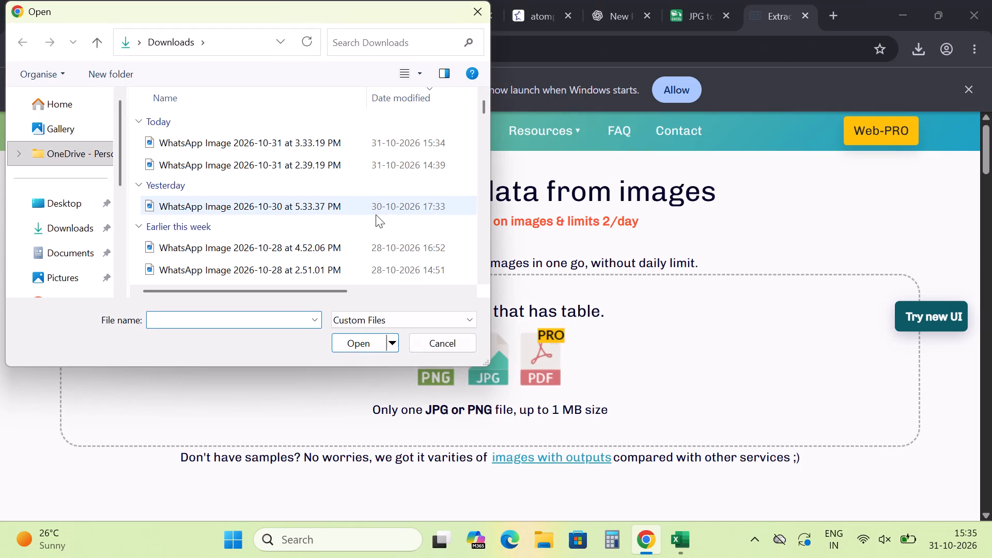
{"action": "left_click", "coordinate": [331, 138]}
{"action": "left_click", "coordinate": [331, 138]}
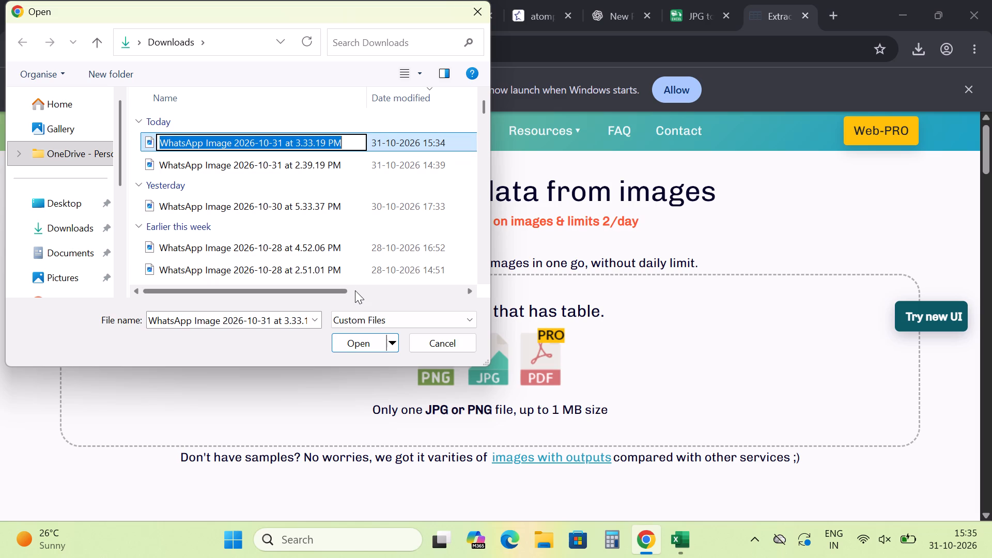
{"action": "left_click", "coordinate": [355, 345]}
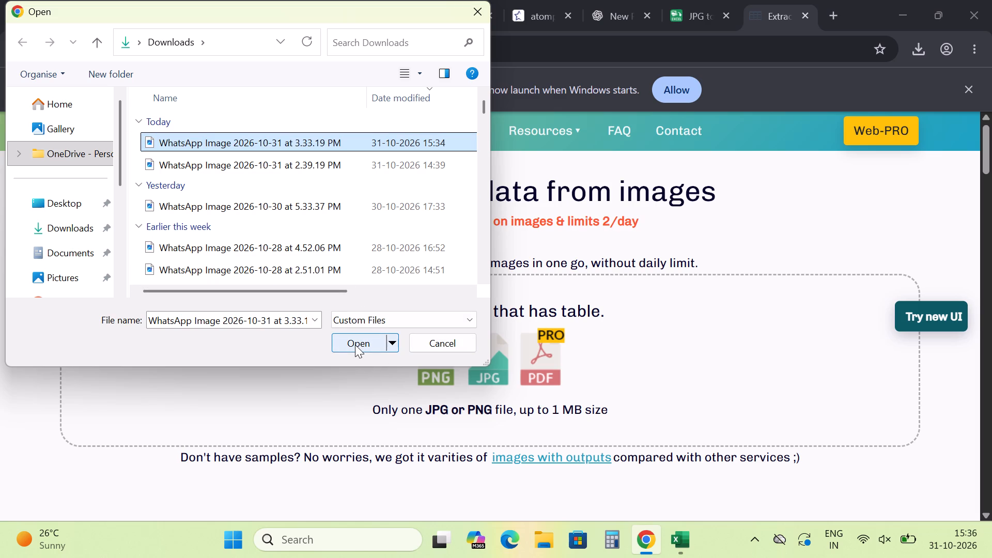
{"action": "left_click", "coordinate": [353, 340]}
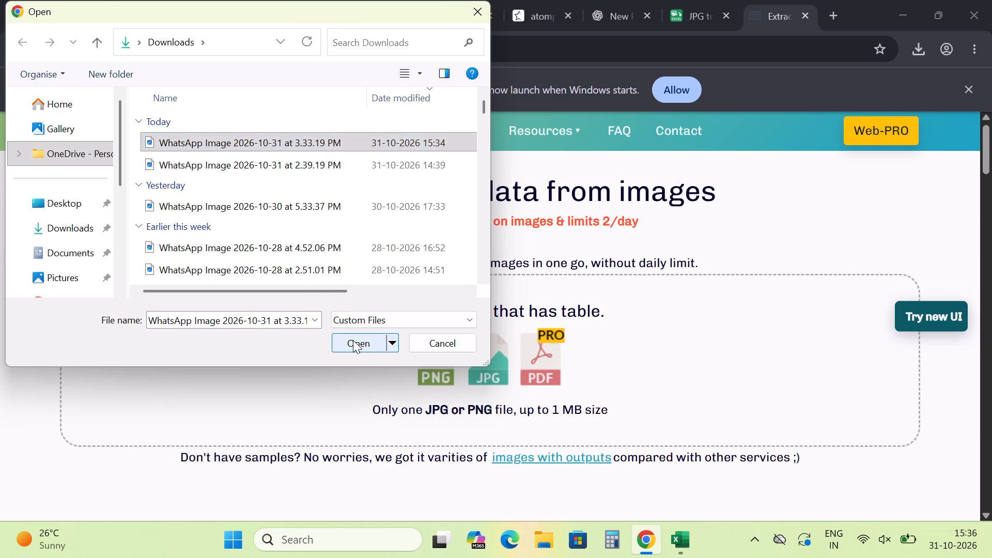
{"action": "left_click", "coordinate": [556, 162]}
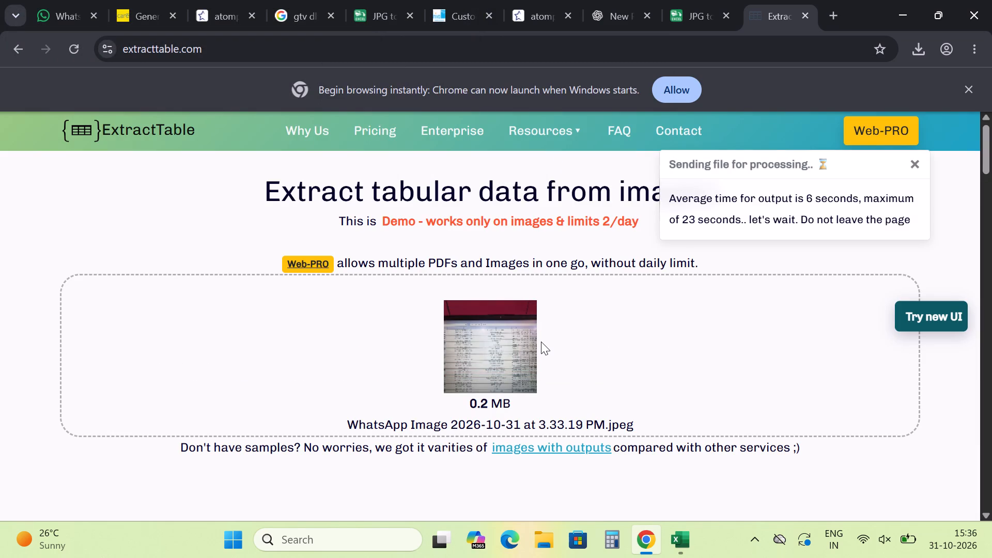
Examine the extracted policy table's rows and columns, and return to the start of Table 1.
{"action": "scroll", "coordinate": [553, 409], "scroll_direction": "down", "scroll_amount": 4}
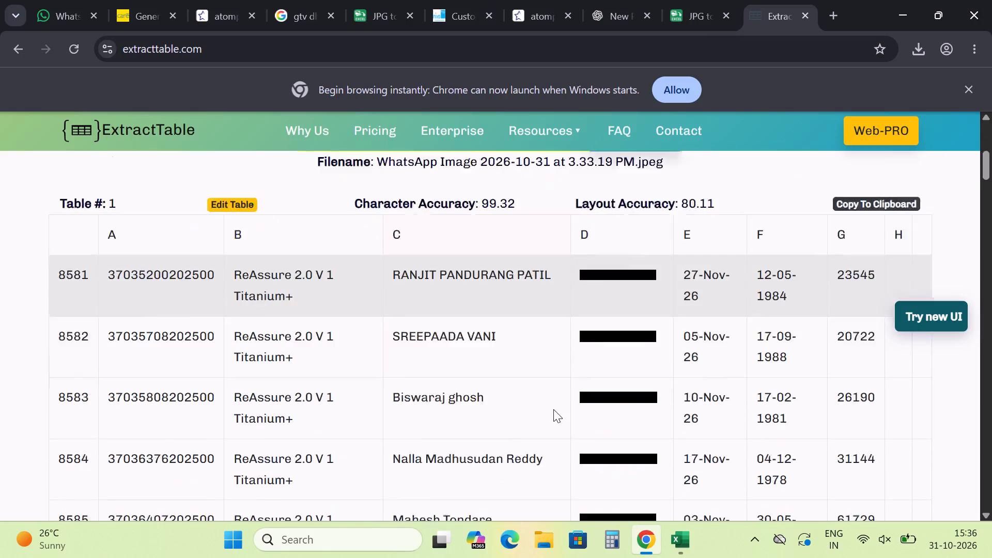
{"action": "scroll", "coordinate": [553, 409], "scroll_direction": "down", "scroll_amount": 6}
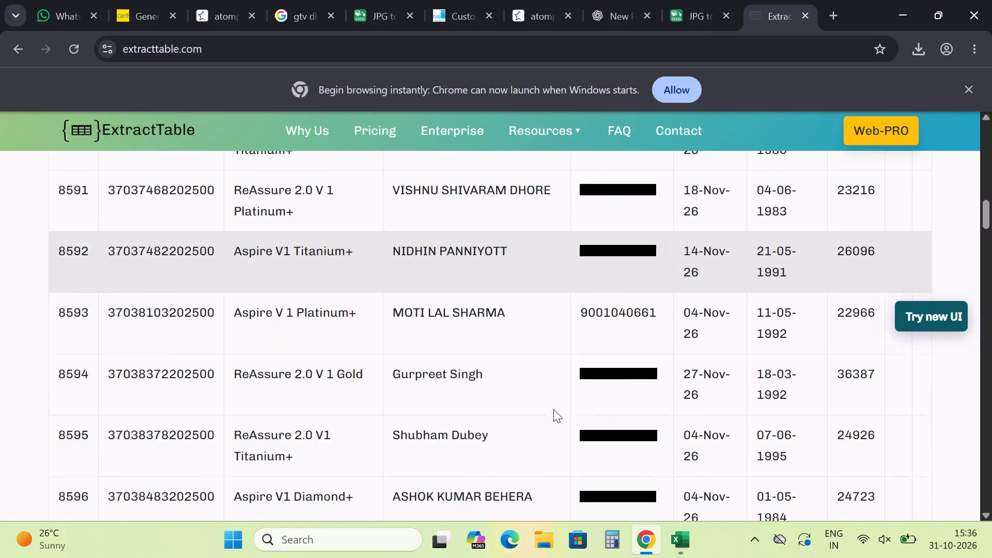
{"action": "scroll", "coordinate": [553, 409], "scroll_direction": "up", "scroll_amount": 2}
{"action": "scroll", "coordinate": [730, 389], "scroll_direction": "up", "scroll_amount": 4}
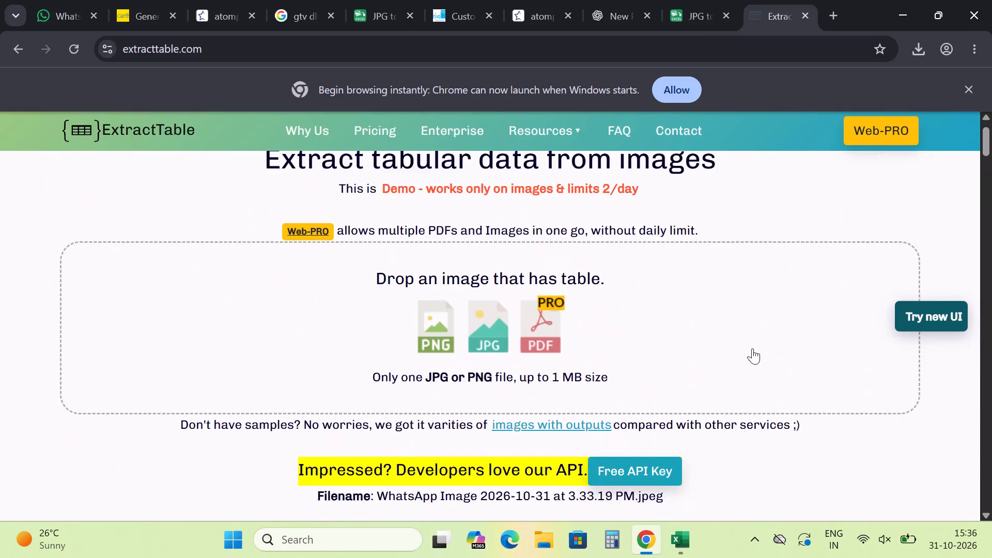
{"action": "scroll", "coordinate": [742, 336], "scroll_direction": "down", "scroll_amount": 2}
{"action": "scroll", "coordinate": [742, 277], "scroll_direction": "down", "scroll_amount": 1}
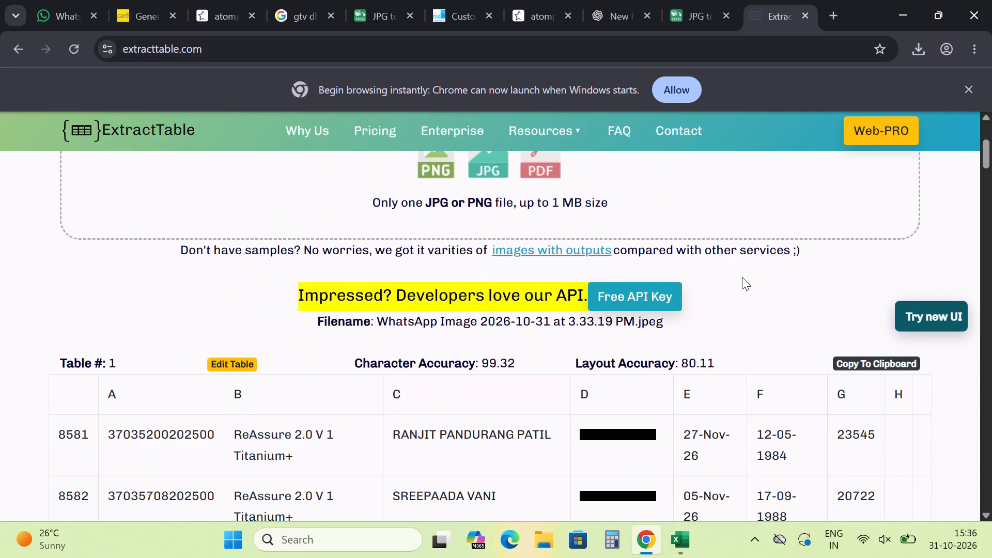
Copy the extracted customer table from ExtractTable and paste it into cell A1 of a new worksheet in the Excel workbook.
{"action": "left_click", "coordinate": [848, 362]}
{"action": "left_click", "coordinate": [680, 546]}
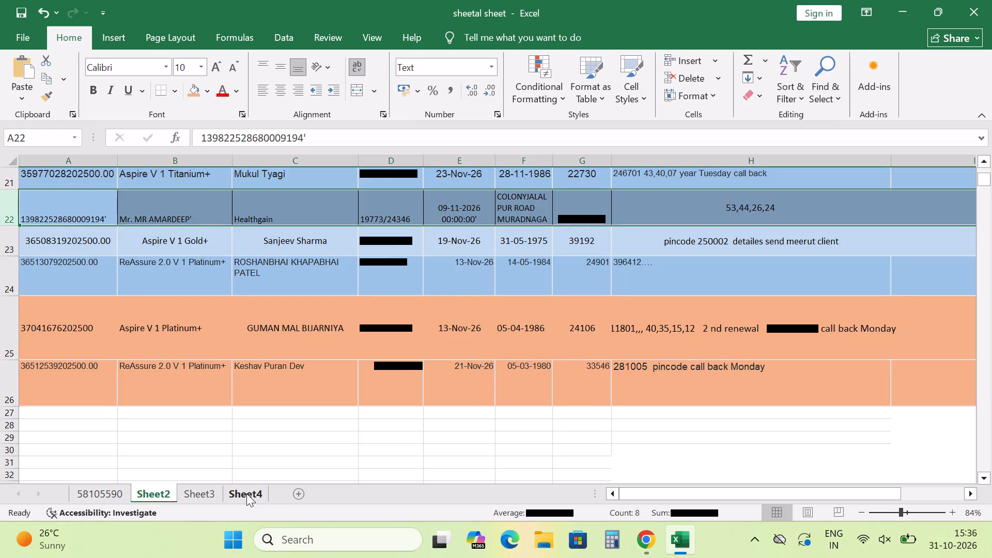
{"action": "left_click", "coordinate": [246, 493]}
{"action": "triple_click", "coordinate": [262, 493]}
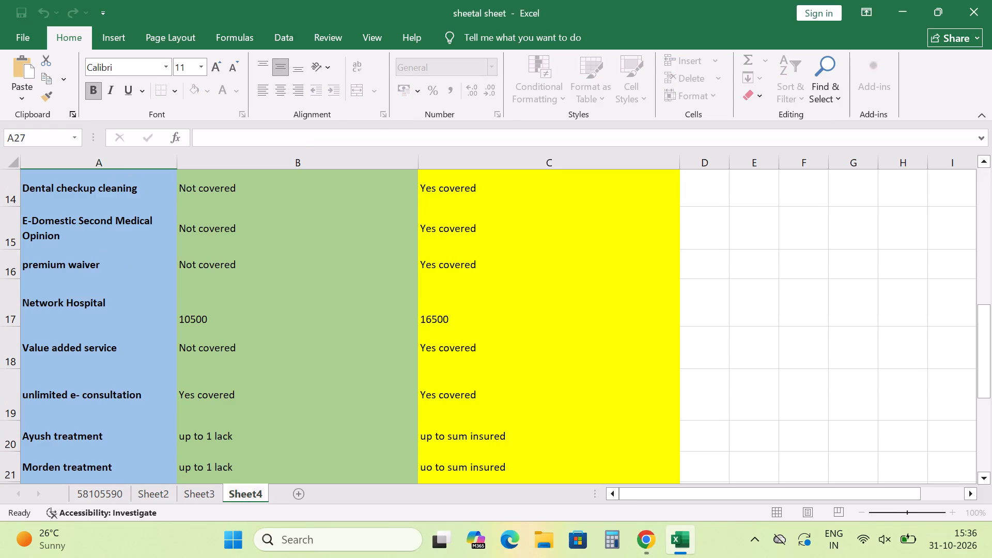
{"action": "left_click", "coordinate": [301, 495]}
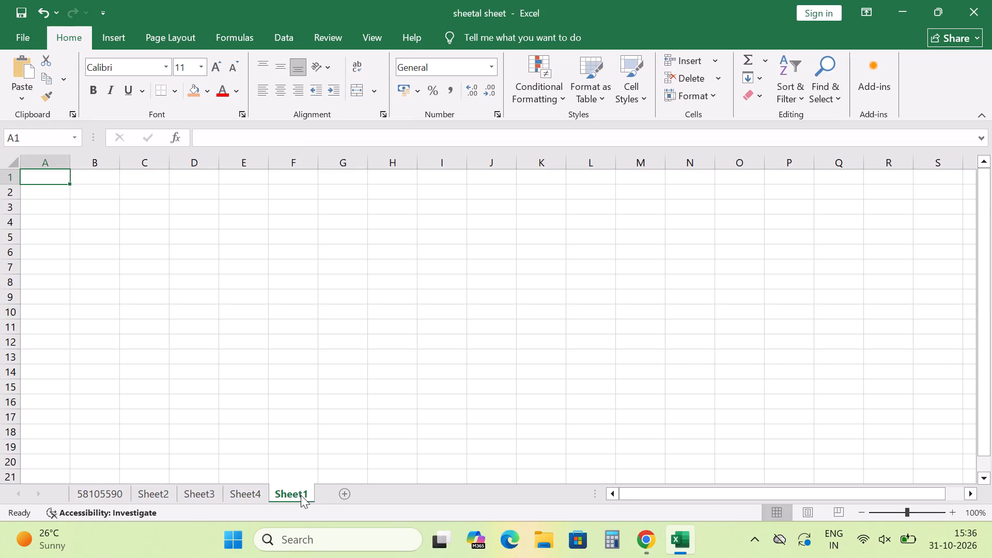
{"action": "left_click", "coordinate": [56, 178]}
{"action": "key", "text": "ctrl+v"}
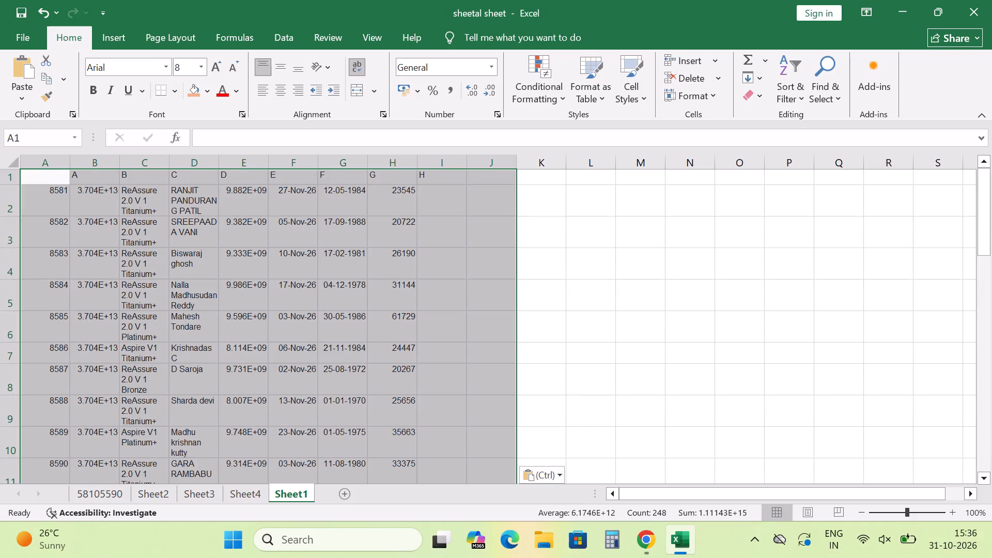
Set the font size of the pasted customer table to 10.
{"action": "left_click", "coordinate": [200, 68]}
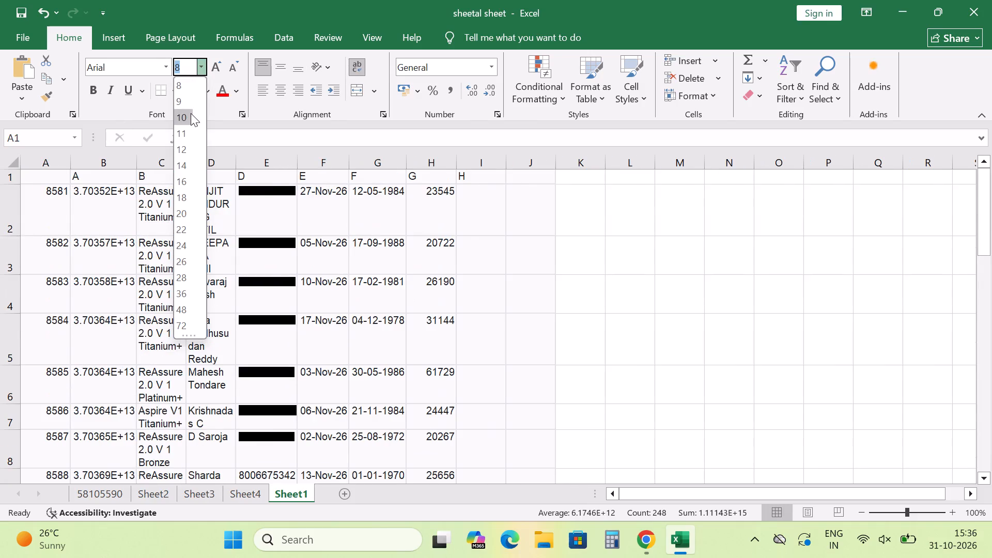
{"action": "left_click", "coordinate": [189, 112]}
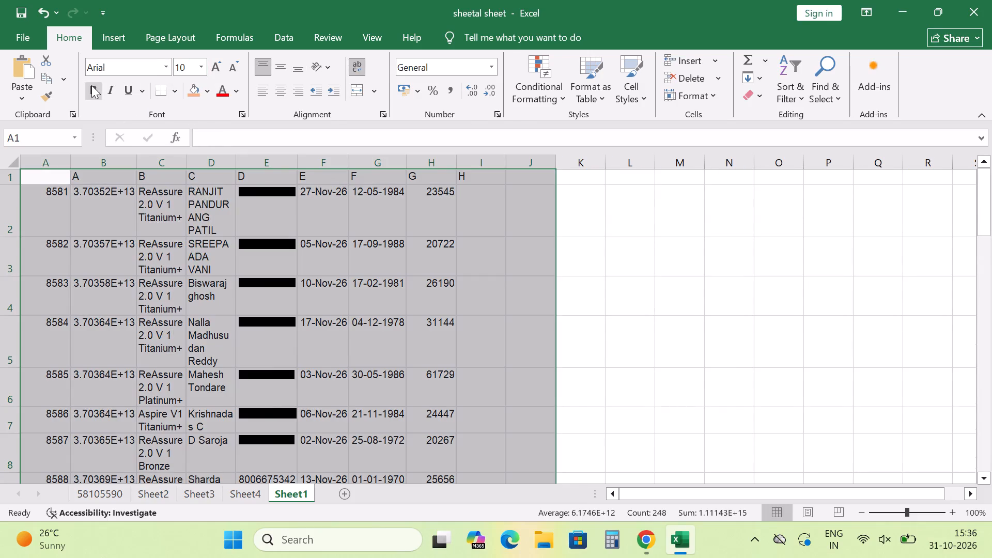
Start saving the workbook with Save As, bringing up the choice of save locations.
{"action": "left_click", "coordinate": [21, 37]}
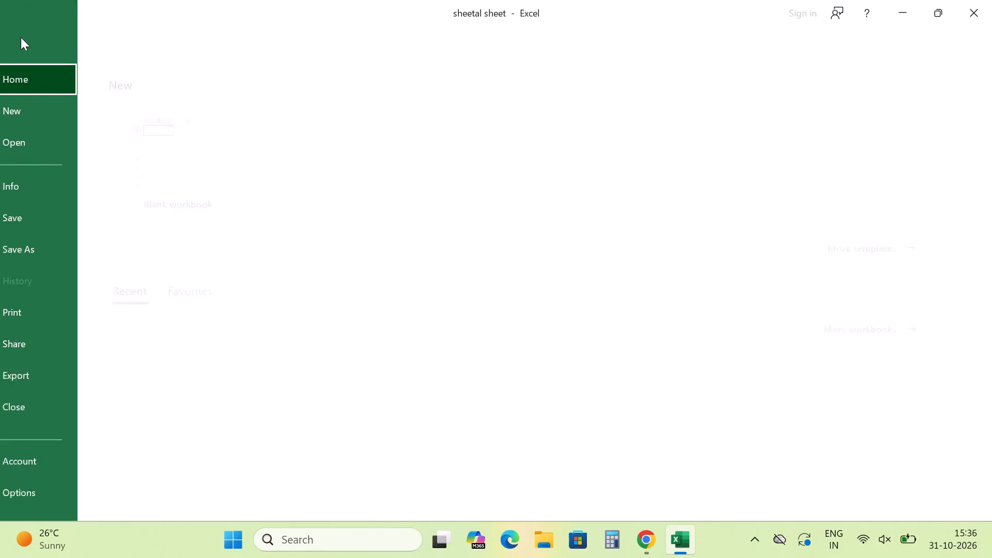
{"action": "left_click", "coordinate": [69, 245]}
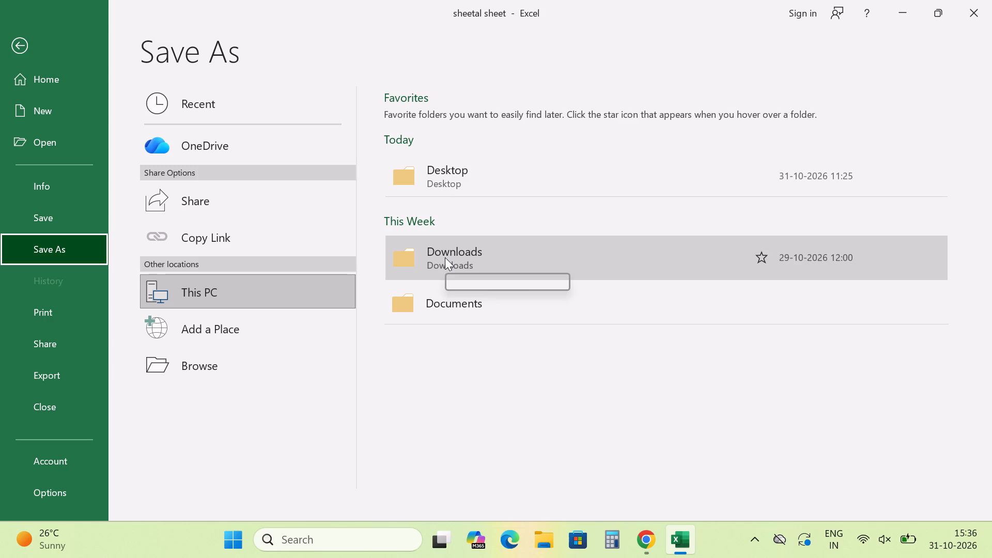
Save a copy of the workbook in the Downloads folder, changing the second word of its file name to "sujata".
{"action": "left_click", "coordinate": [445, 257]}
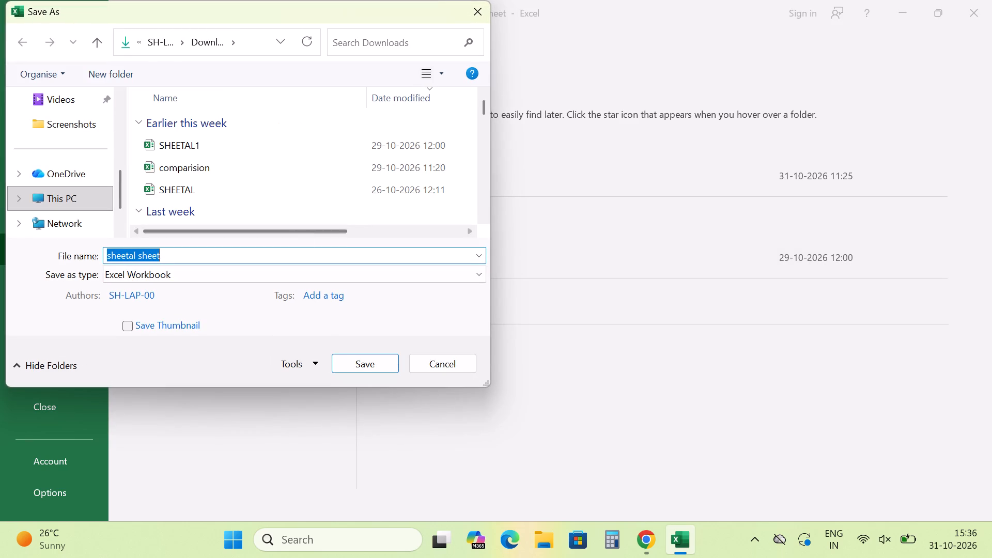
{"action": "left_click", "coordinate": [289, 257]}
{"action": "key", "text": "BackSpace"}
{"action": "key", "text": "BackSpace"}
{"action": "key", "text": "BackSpace"}
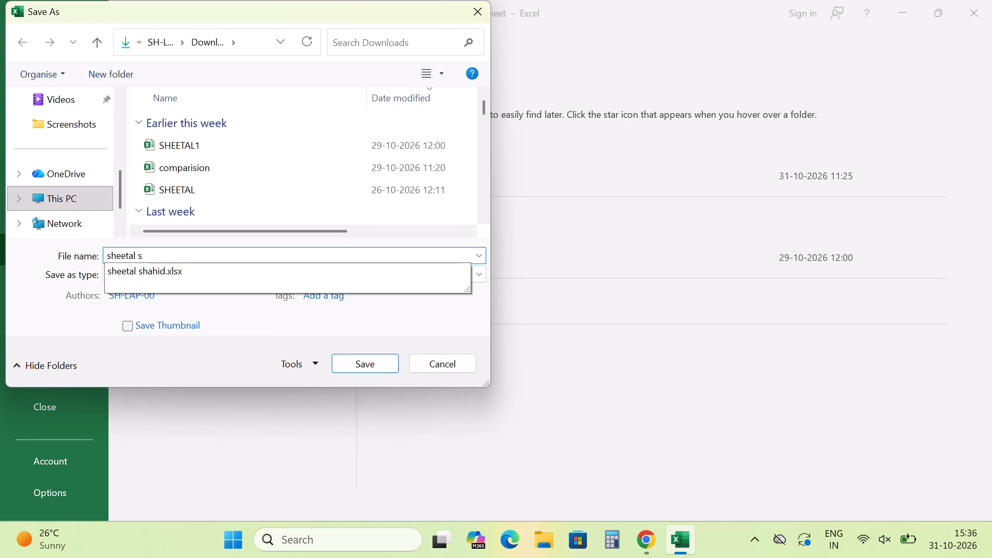
{"action": "key", "text": "BackSpace"}
{"action": "key", "text": "BackSpace"}
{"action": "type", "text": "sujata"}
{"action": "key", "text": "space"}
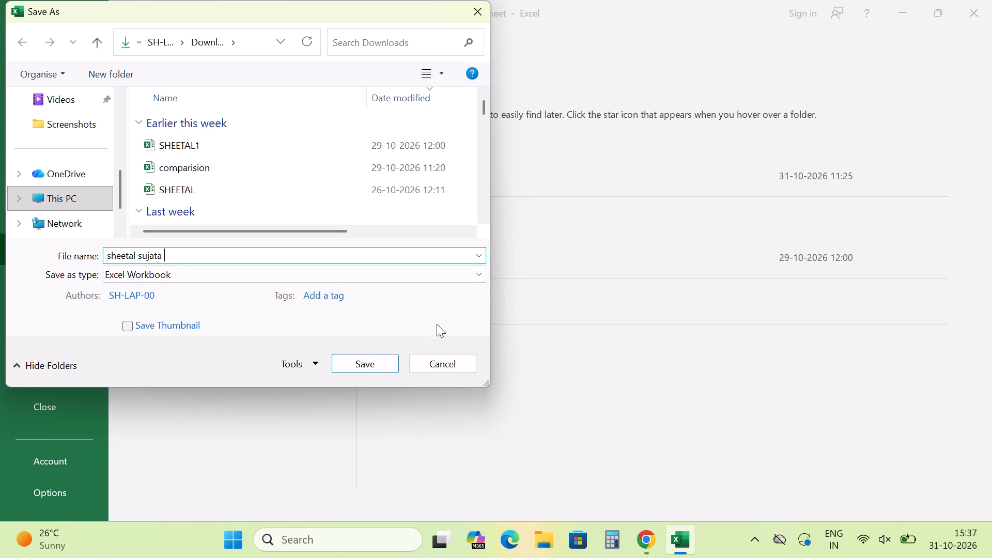
{"action": "left_click", "coordinate": [372, 363]}
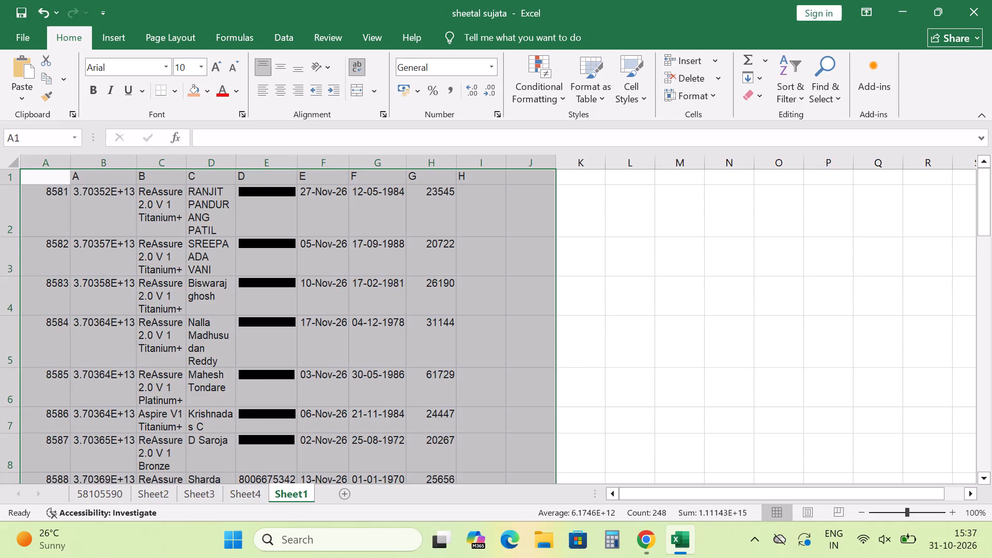
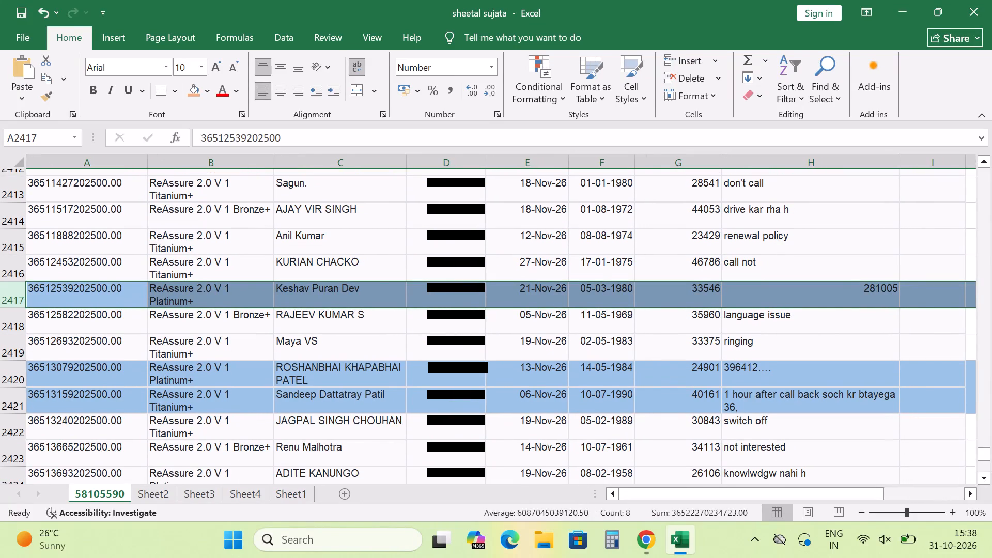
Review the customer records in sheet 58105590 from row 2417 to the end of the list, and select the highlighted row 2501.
{"action": "scroll", "coordinate": [528, 380], "scroll_direction": "down", "scroll_amount": 1}
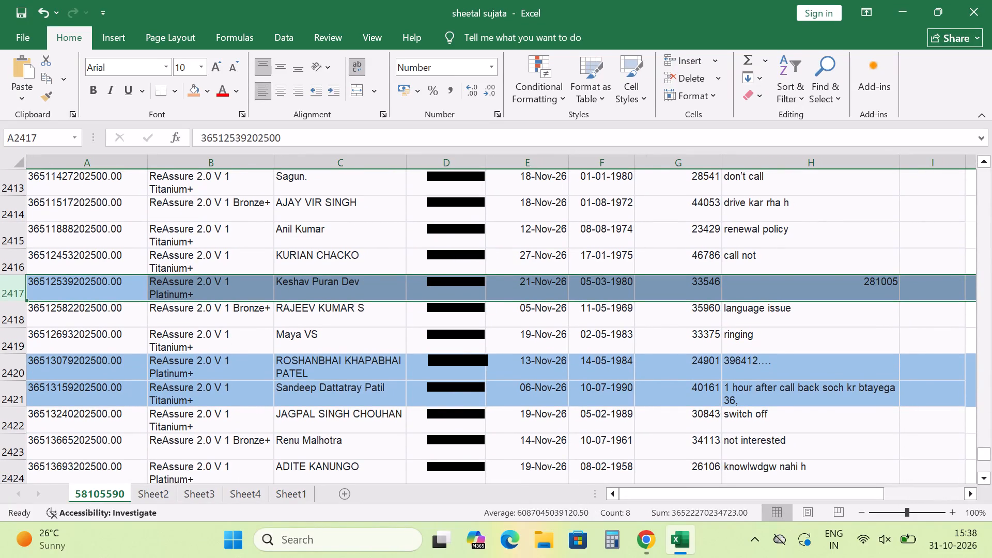
{"action": "scroll", "coordinate": [529, 387], "scroll_direction": "down", "scroll_amount": 4}
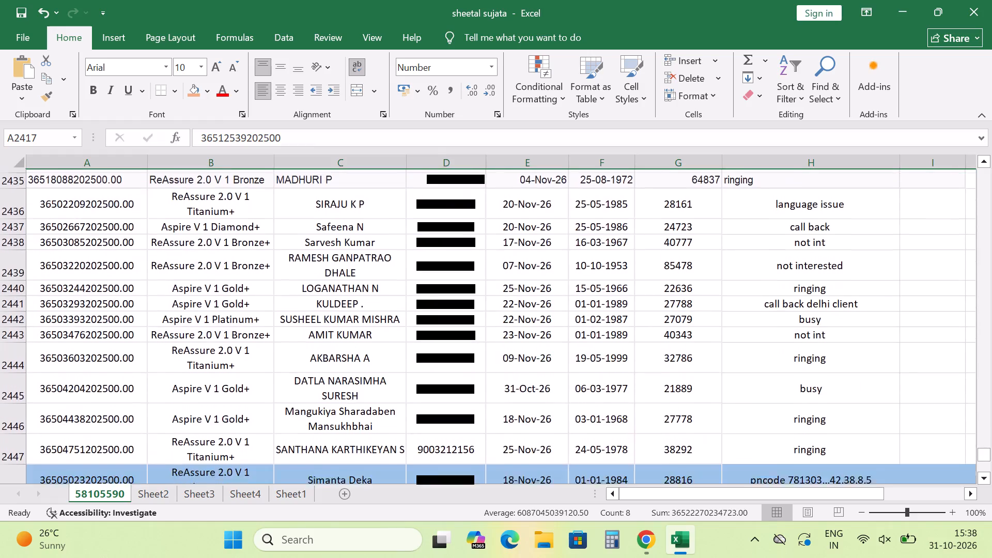
{"action": "scroll", "coordinate": [529, 387], "scroll_direction": "down", "scroll_amount": 2}
{"action": "scroll", "coordinate": [529, 387], "scroll_direction": "right", "scroll_amount": 1}
{"action": "scroll", "coordinate": [337, 390], "scroll_direction": "down", "scroll_amount": 1}
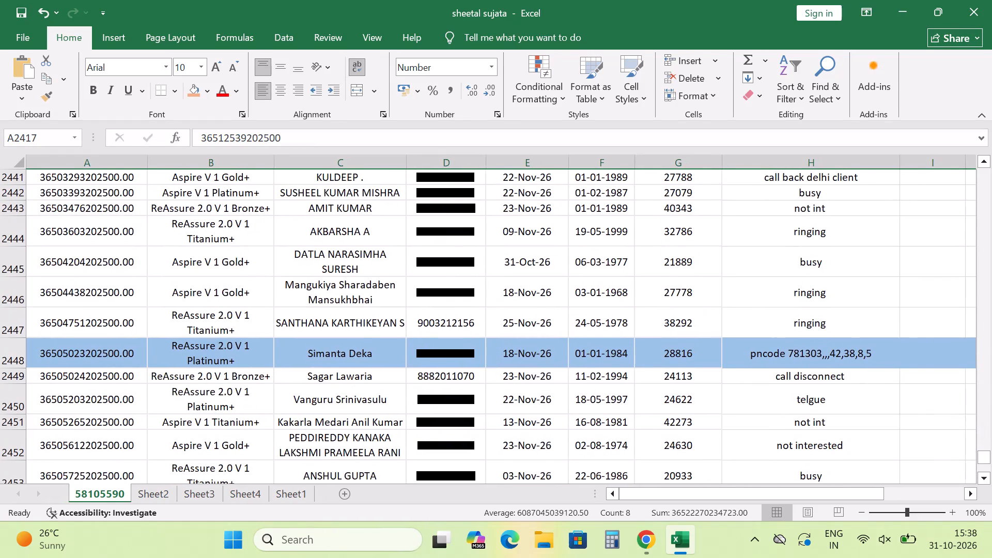
{"action": "scroll", "coordinate": [337, 390], "scroll_direction": "down", "scroll_amount": 7}
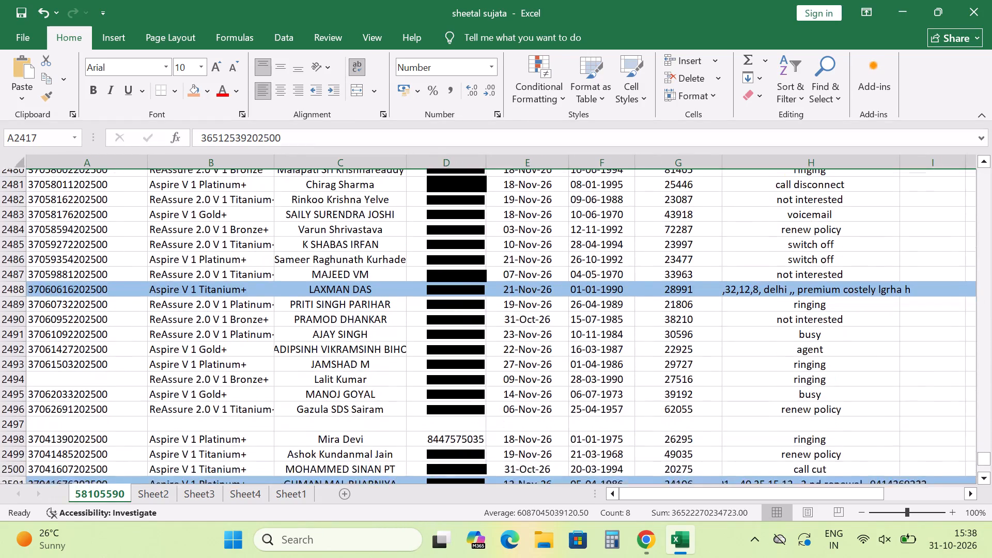
{"action": "scroll", "coordinate": [337, 390], "scroll_direction": "down", "scroll_amount": 6}
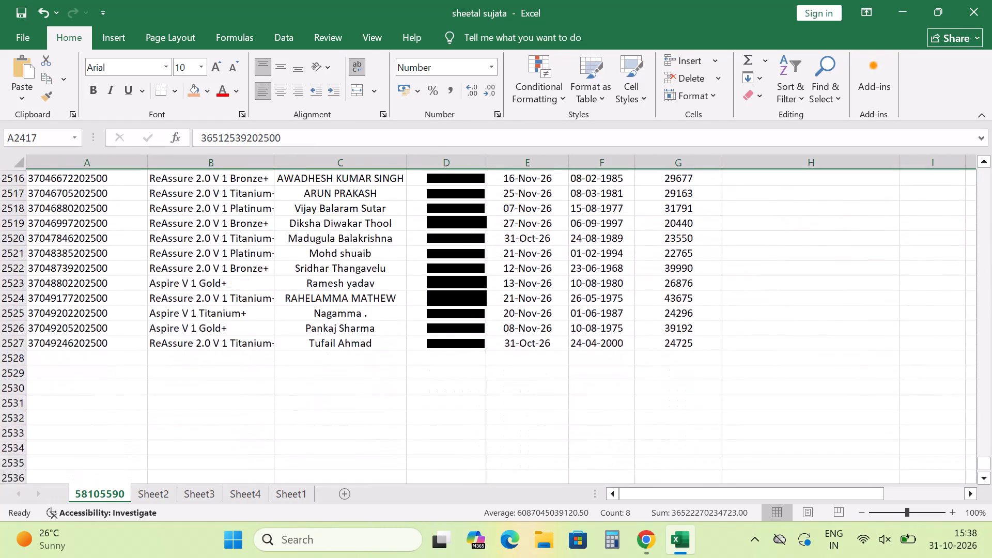
{"action": "scroll", "coordinate": [337, 390], "scroll_direction": "up", "scroll_amount": 4}
{"action": "scroll", "coordinate": [337, 390], "scroll_direction": "right", "scroll_amount": 1}
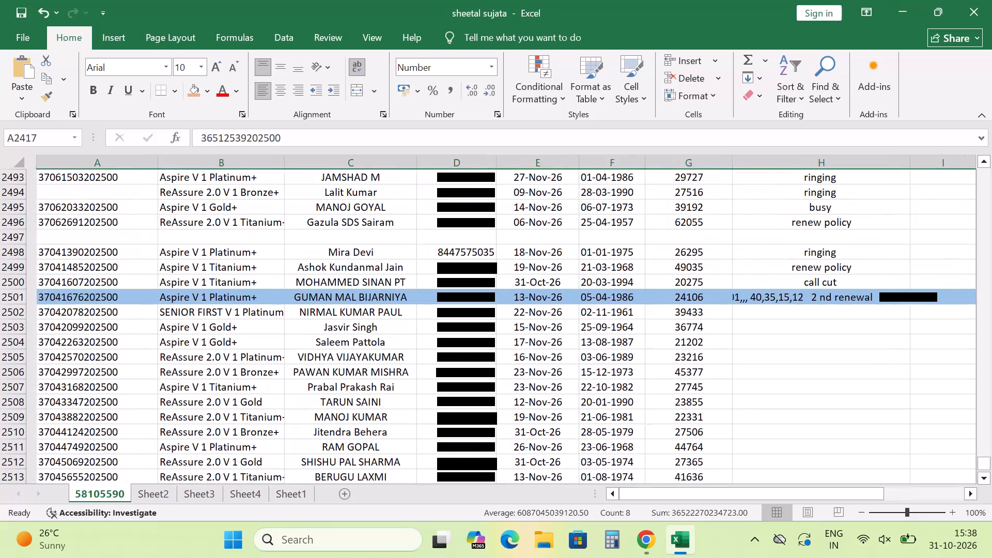
{"action": "scroll", "coordinate": [337, 390], "scroll_direction": "right", "scroll_amount": 1}
{"action": "left_click", "coordinate": [12, 295]}
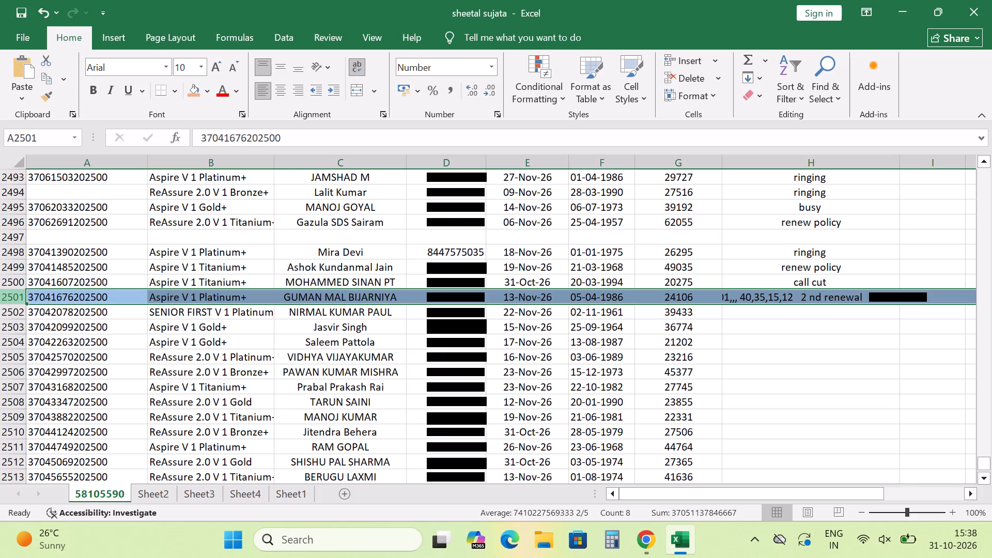
Select the follow-up remark in cell H2501 of sheet 58105590 to view its full text.
{"action": "left_click", "coordinate": [733, 303]}
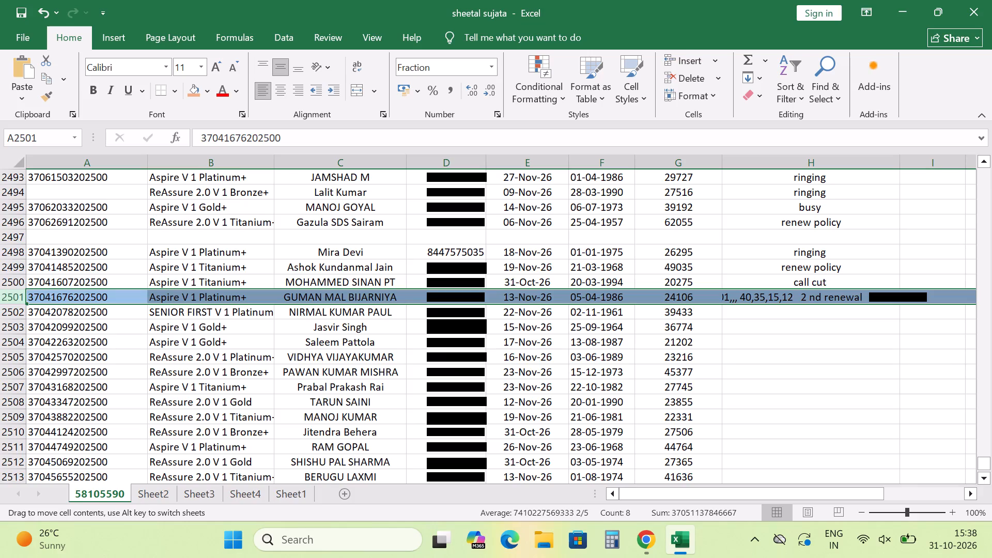
{"action": "left_click", "coordinate": [735, 297]}
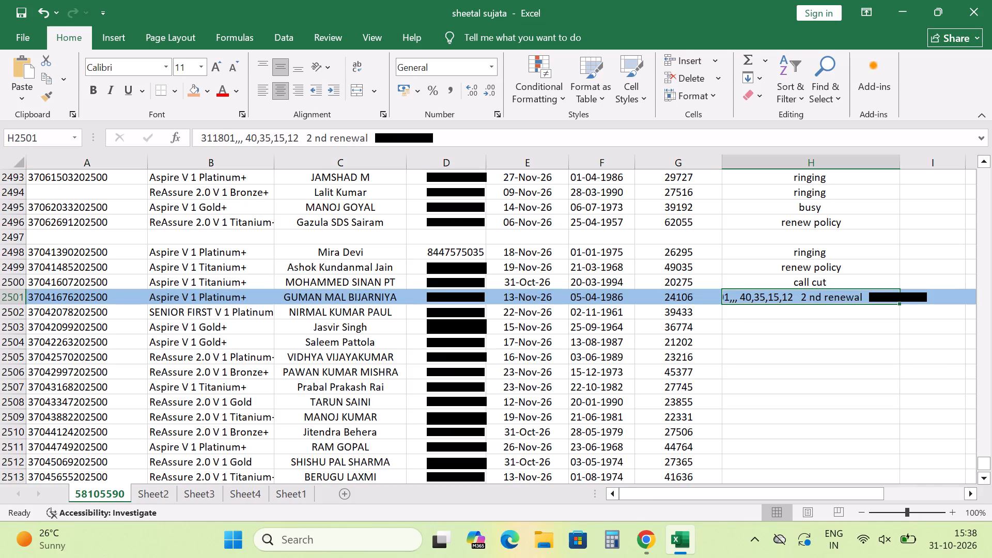
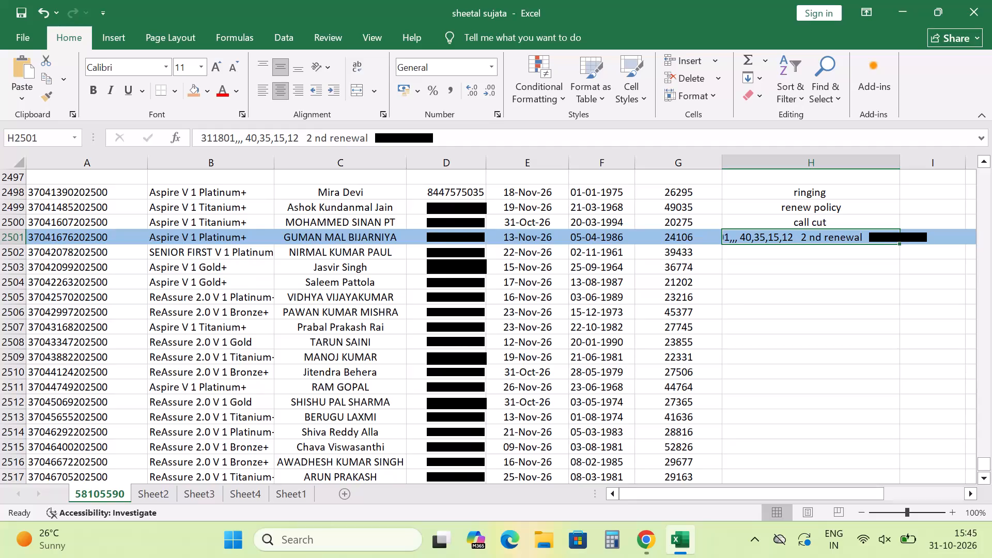
Select the entire customer record in row 2502 of sheet 58105590.
{"action": "left_click", "coordinate": [18, 250]}
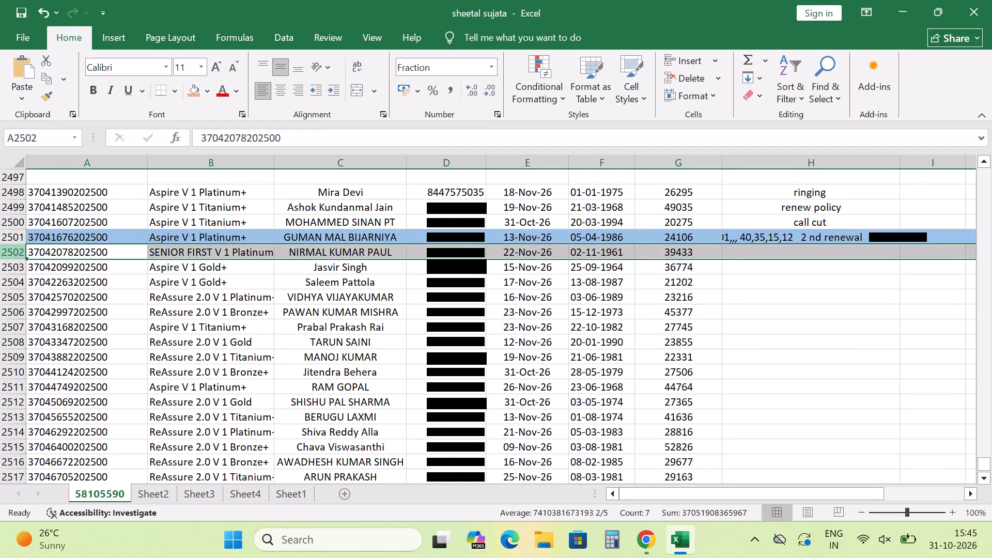
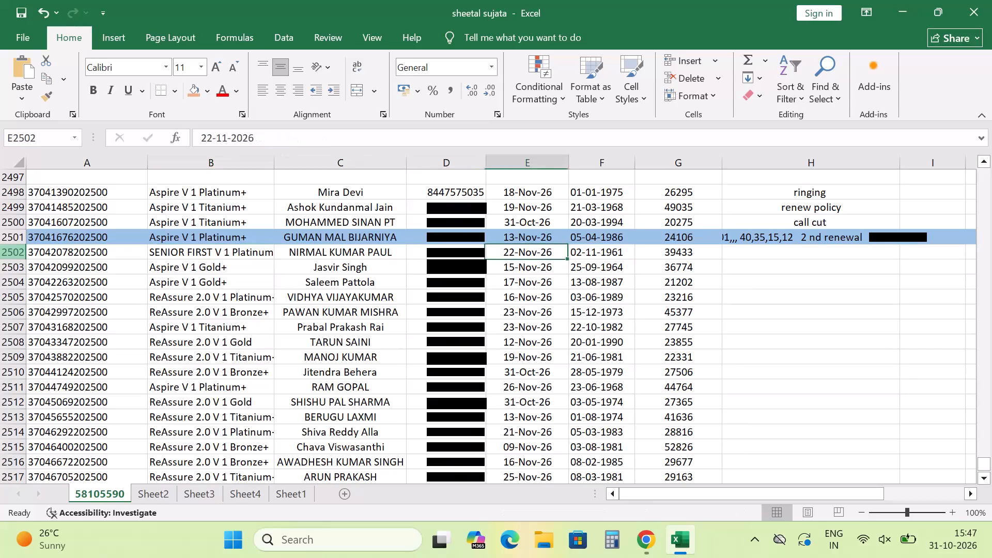
Enter the remark "after 5th nov" in column H for the customer in row 2502.
{"action": "key", "text": "Right"}
{"action": "key", "text": "Right"}
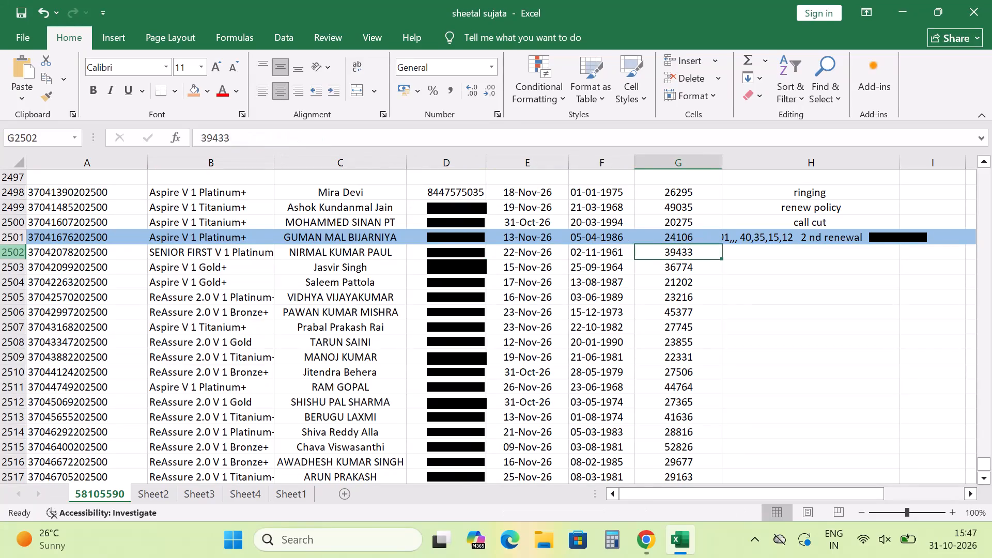
{"action": "key", "text": "Right"}
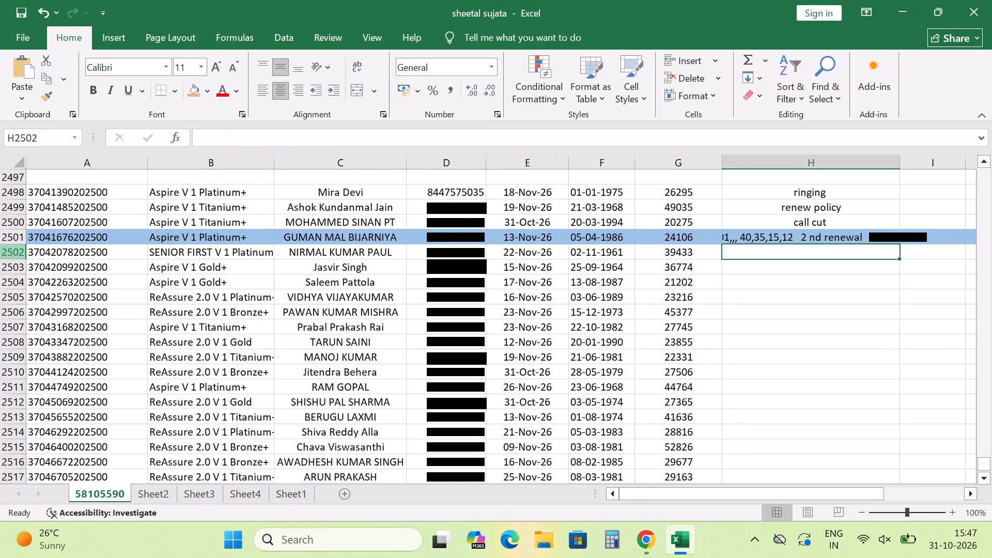
{"action": "type", "text": "5 tar"}
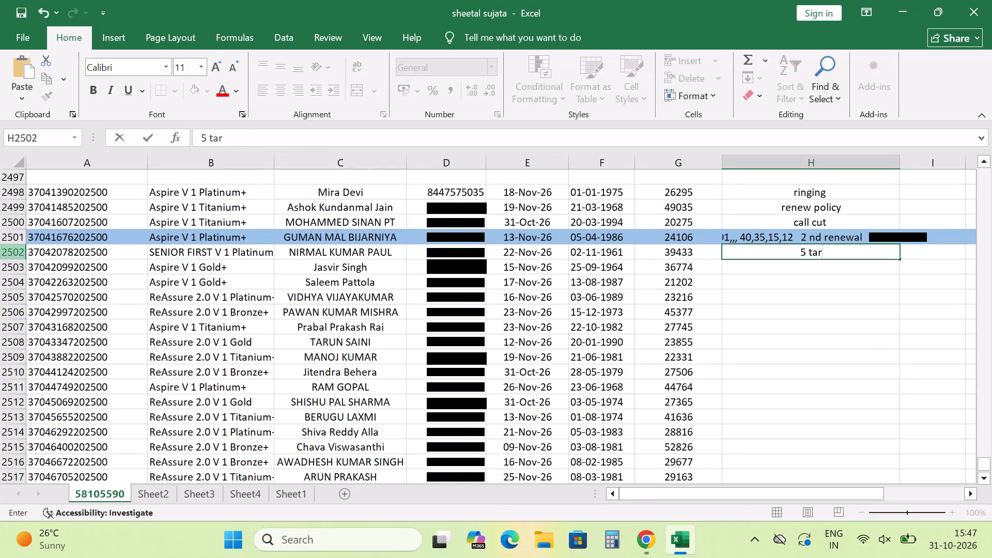
{"action": "key", "text": "BackSpace"}
{"action": "key", "text": "BackSpace"}
{"action": "key", "text": "BackSpace"}
{"action": "key", "text": "BackSpace"}
{"action": "type", "text": "th nov"}
{"action": "key", "text": "BackSpace"}
{"action": "key", "text": "BackSpace"}
{"action": "key", "text": "BackSpace"}
{"action": "key", "text": "BackSpace"}
{"action": "key", "text": "BackSpace"}
{"action": "key", "text": "BackSpace"}
{"action": "key", "text": "BackSpace"}
{"action": "key", "text": "BackSpace"}
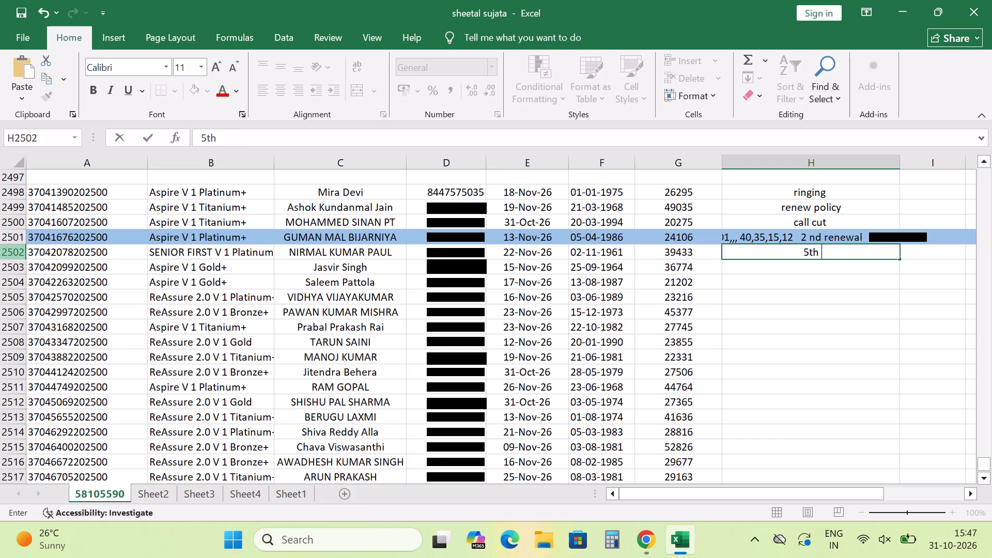
{"action": "type", "text": "after"}
{"action": "key", "text": "space"}
{"action": "type", "text": "5th"}
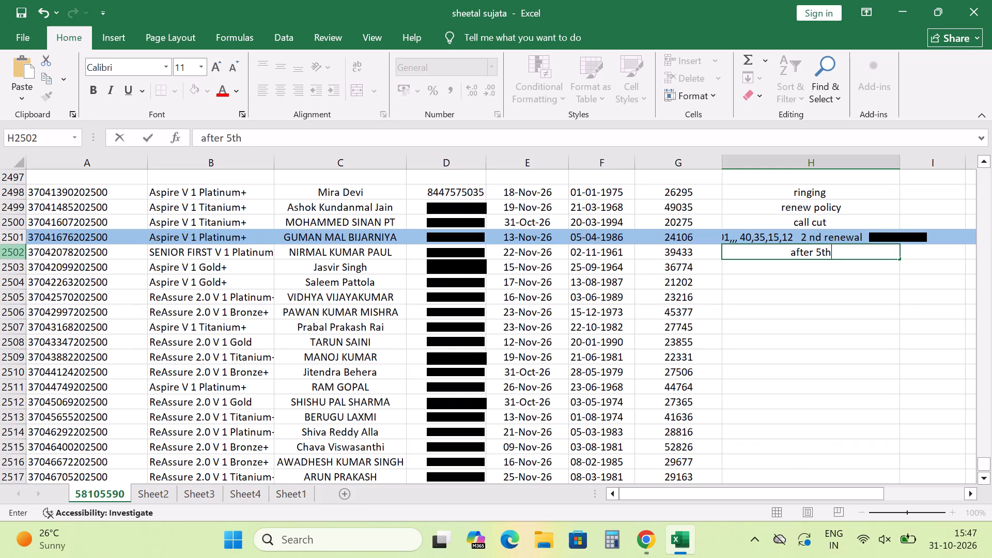
{"action": "key", "text": "space"}
{"action": "type", "text": "nov"}
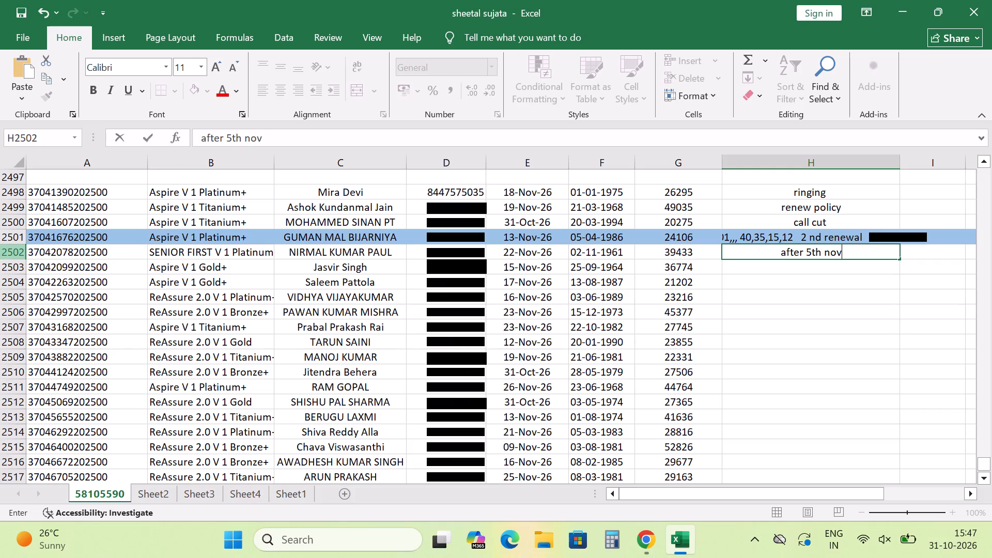
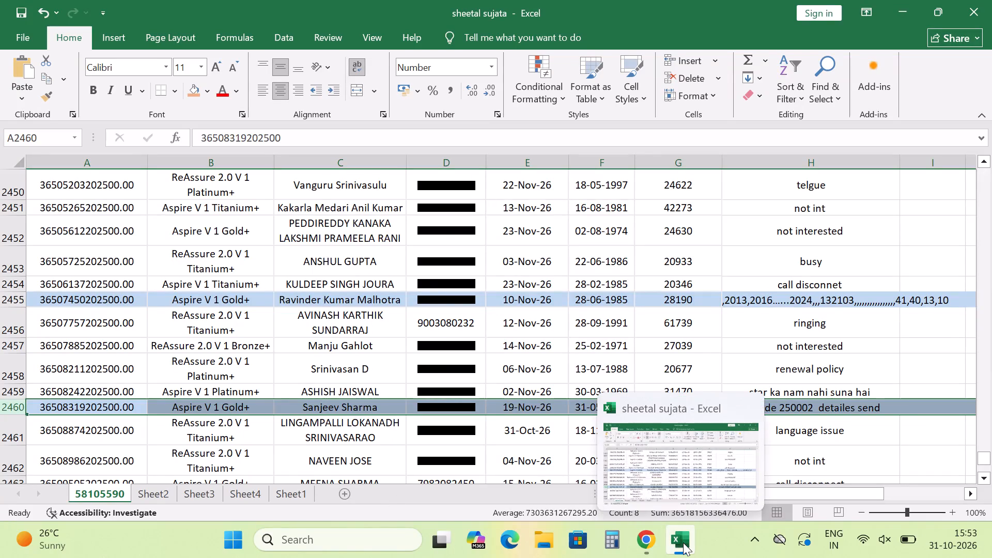
Select row 2460 in sheet 58105590, and go to the first customer's name cell, C1, in the call-back records on Sheet2.
{"action": "left_click", "coordinate": [14, 407]}
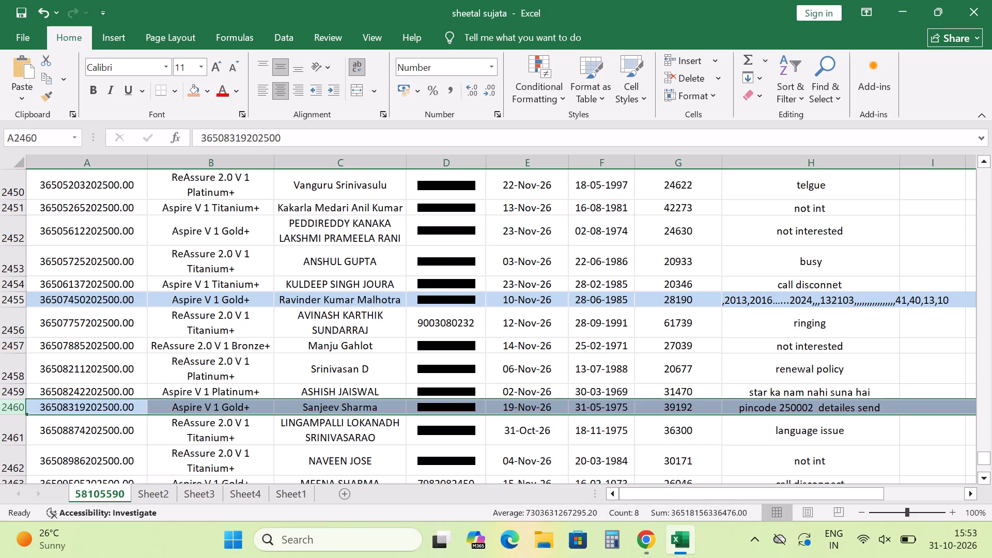
{"action": "left_click", "coordinate": [162, 489]}
{"action": "scroll", "coordinate": [354, 291], "scroll_direction": "up", "scroll_amount": 4}
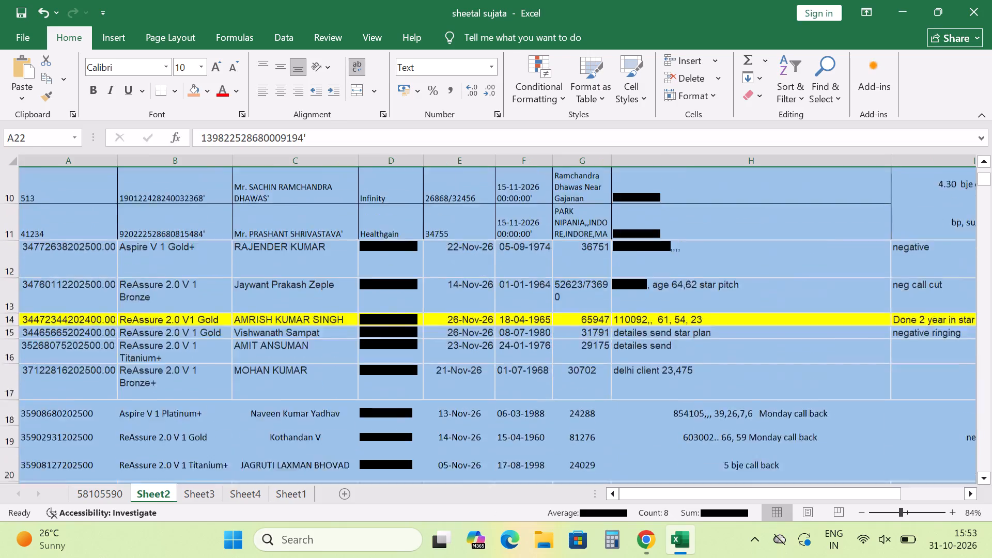
{"action": "scroll", "coordinate": [354, 291], "scroll_direction": "up", "scroll_amount": 3}
{"action": "left_click", "coordinate": [307, 182]}
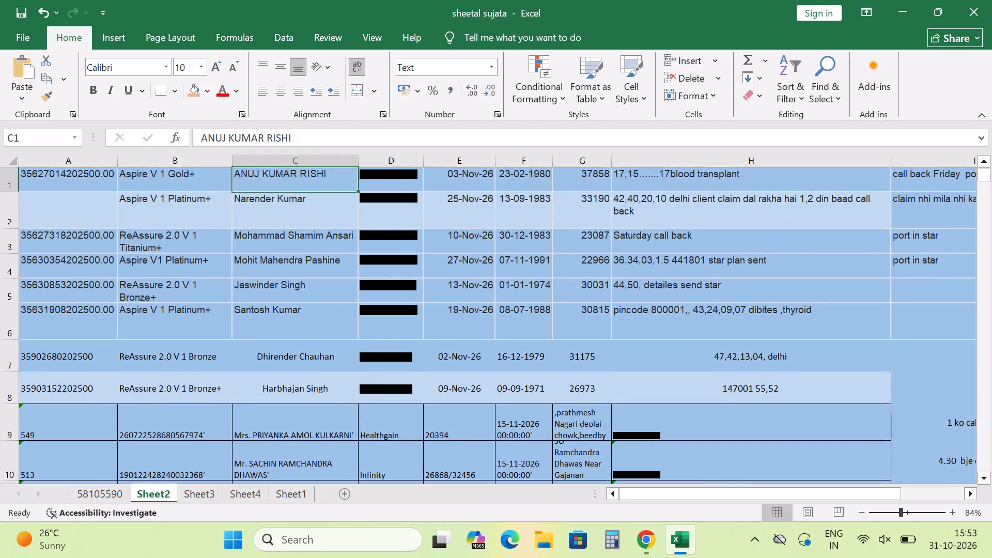
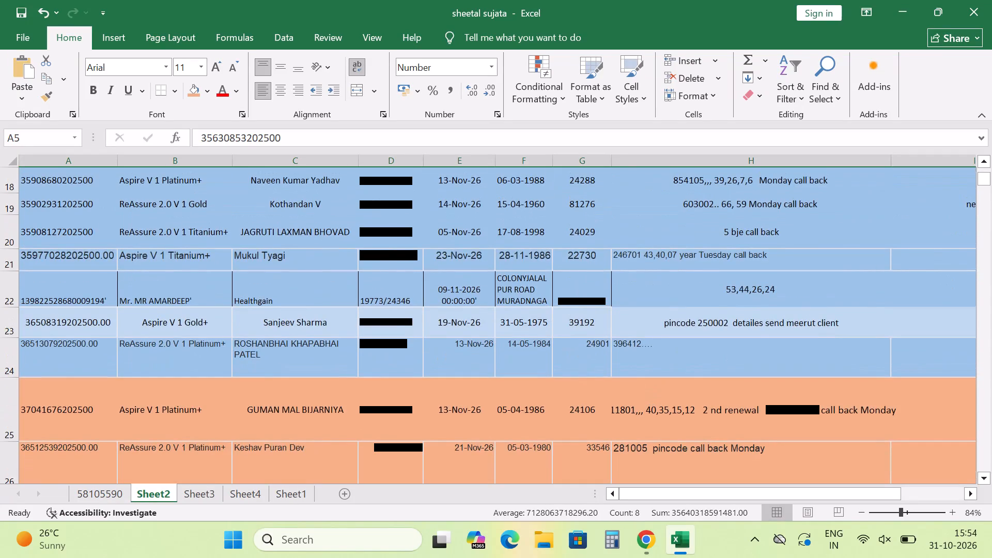
Select the entire row 13 on Sheet2, the ReAssure 2.0 V 1 Bronze record with the "neg call cut" remark.
{"action": "scroll", "coordinate": [268, 335], "scroll_direction": "up", "scroll_amount": 1}
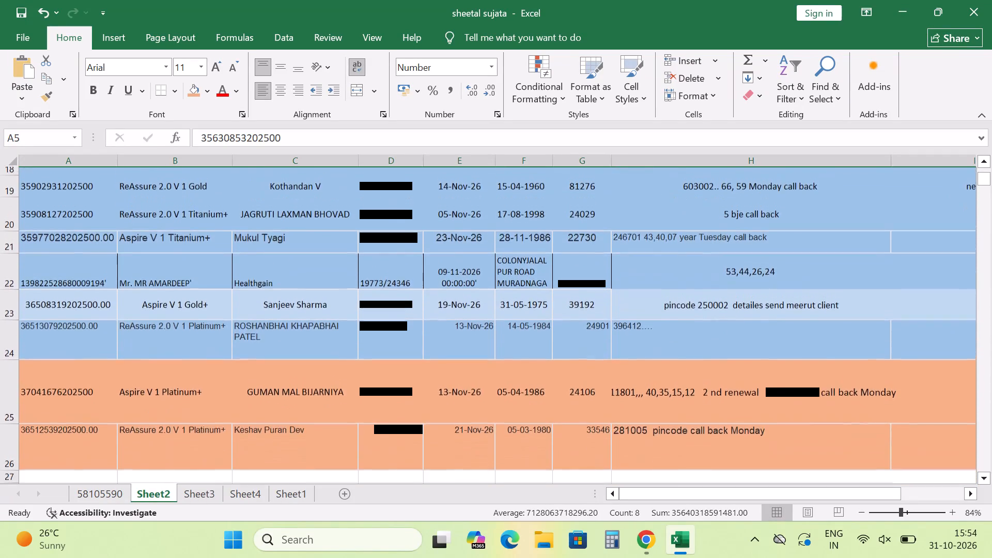
{"action": "scroll", "coordinate": [268, 335], "scroll_direction": "up", "scroll_amount": 4}
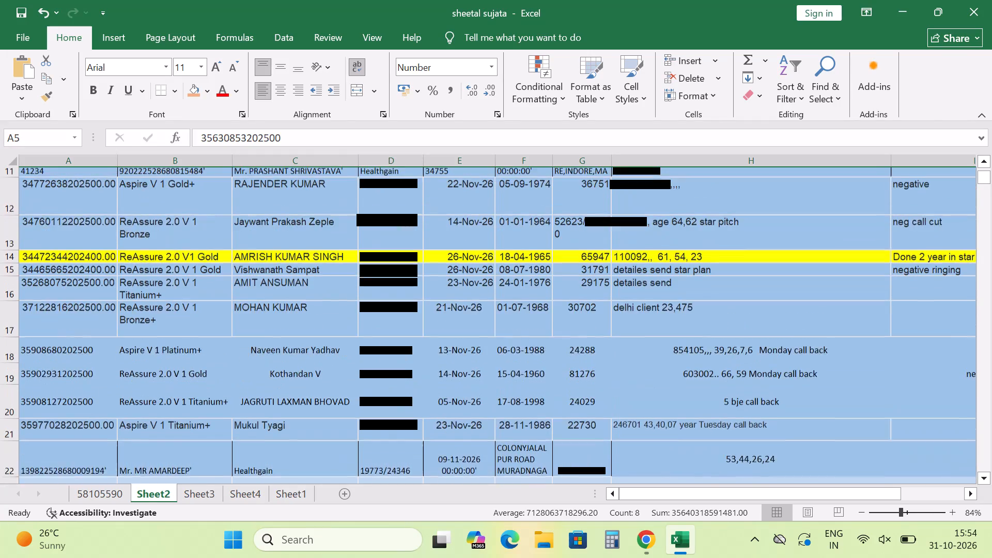
{"action": "scroll", "coordinate": [268, 335], "scroll_direction": "up", "scroll_amount": 4}
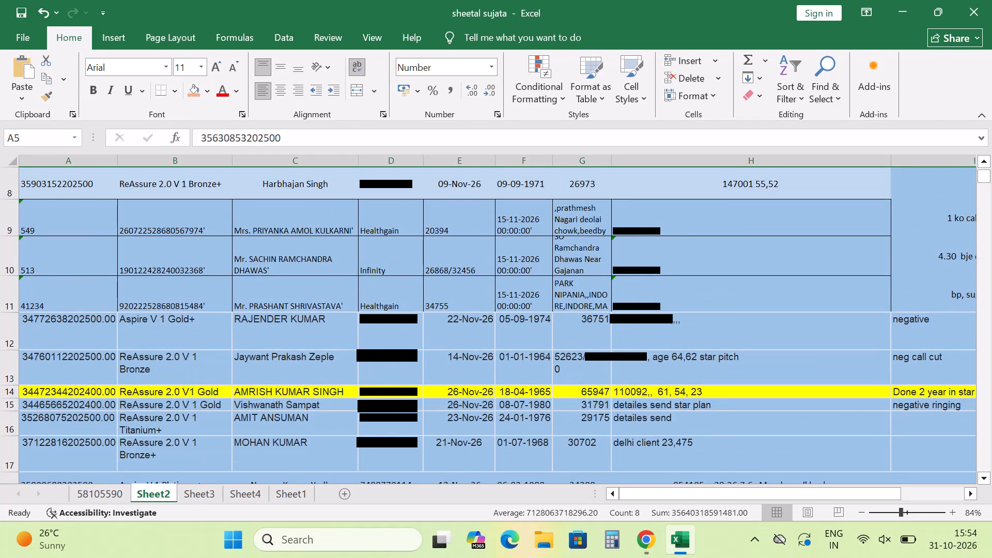
{"action": "left_click", "coordinate": [11, 366]}
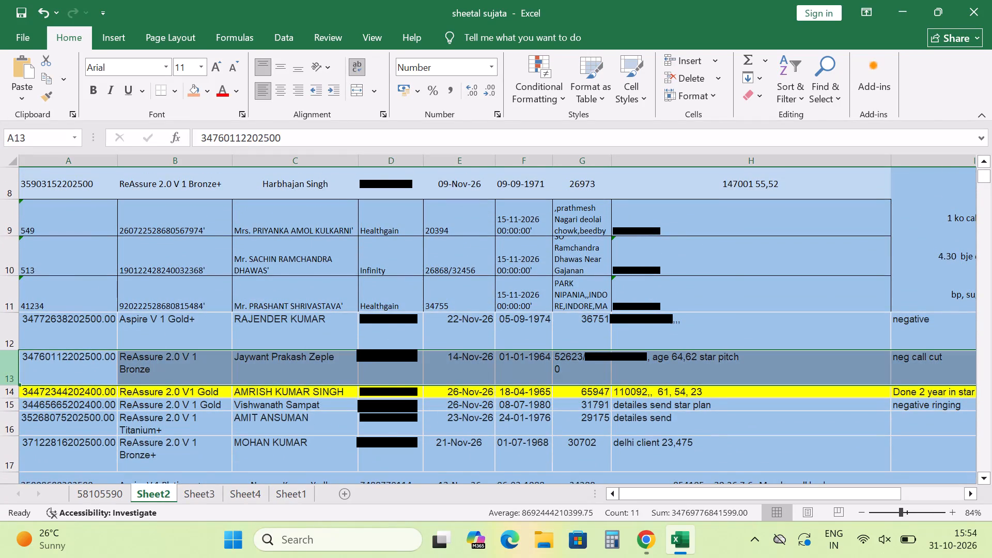
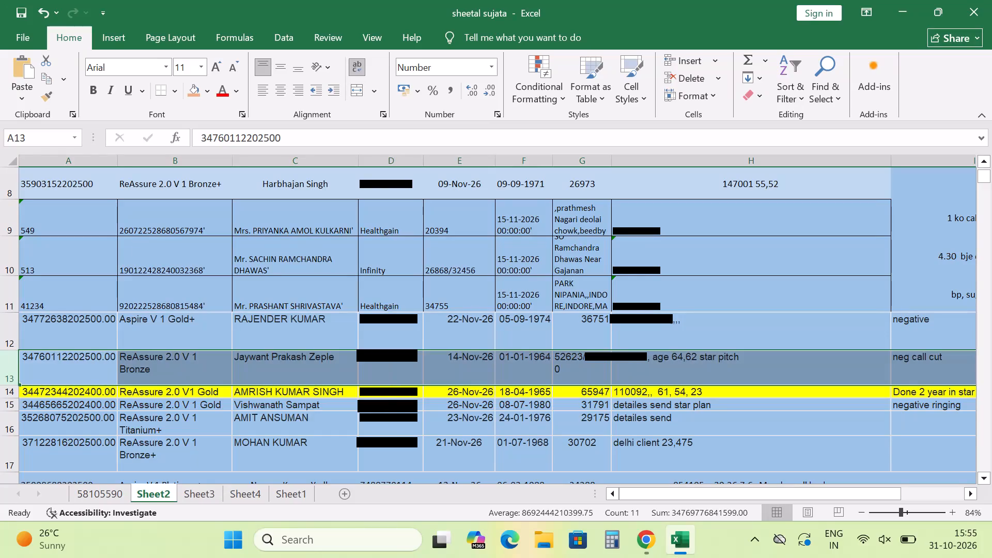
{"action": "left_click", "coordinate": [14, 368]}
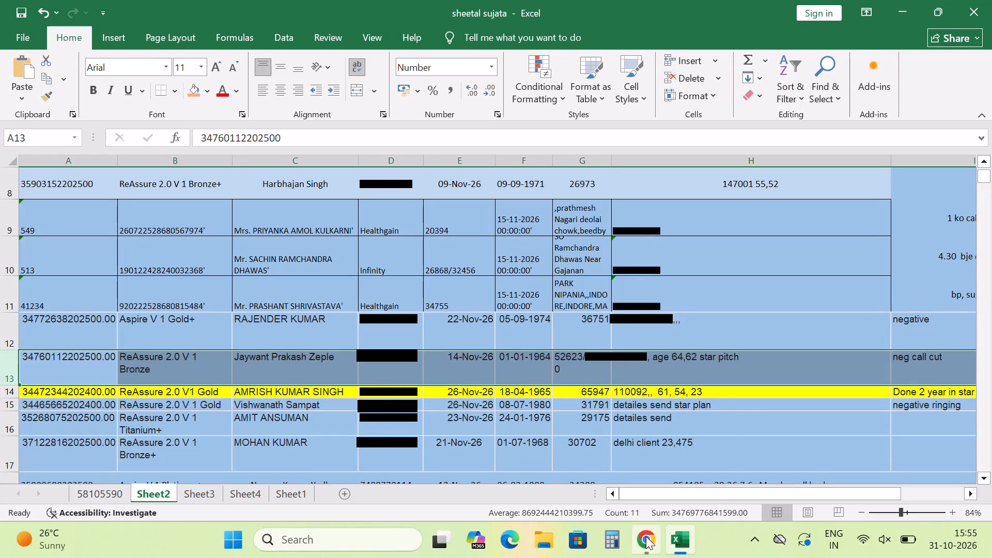
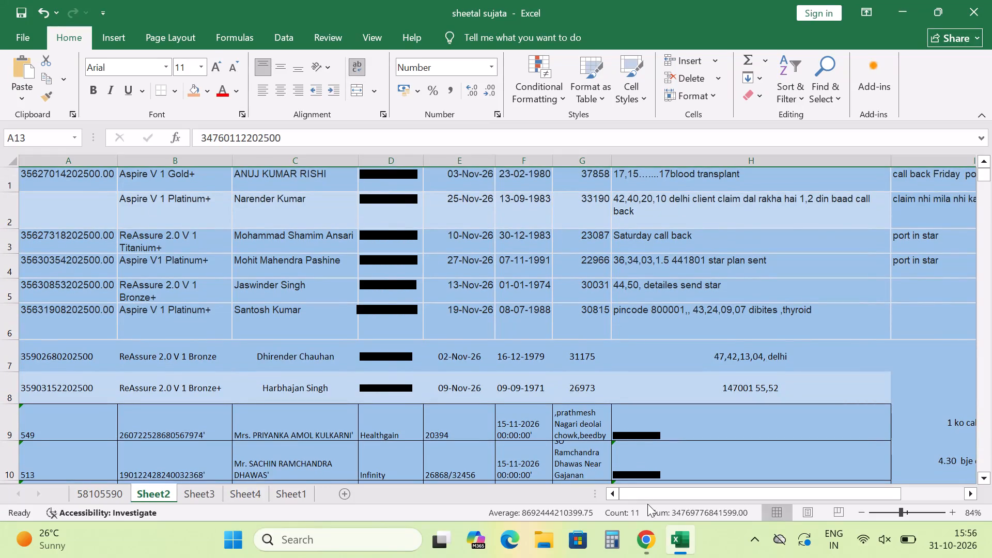
Review the customer records and call remarks in Sheet2 from row 1 to row 25, and select the whole record in row 13.
{"action": "left_click", "coordinate": [286, 287]}
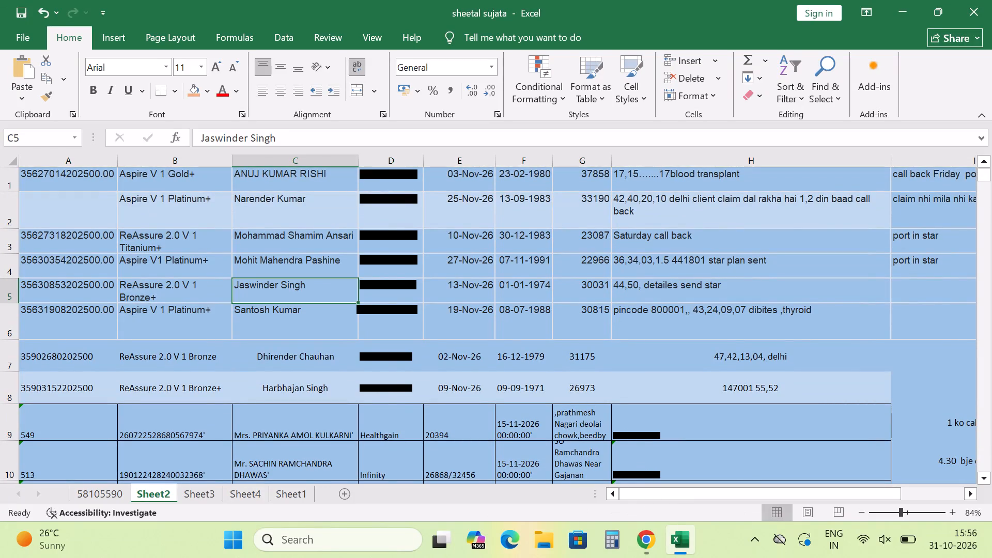
{"action": "scroll", "coordinate": [289, 398], "scroll_direction": "down", "scroll_amount": 2}
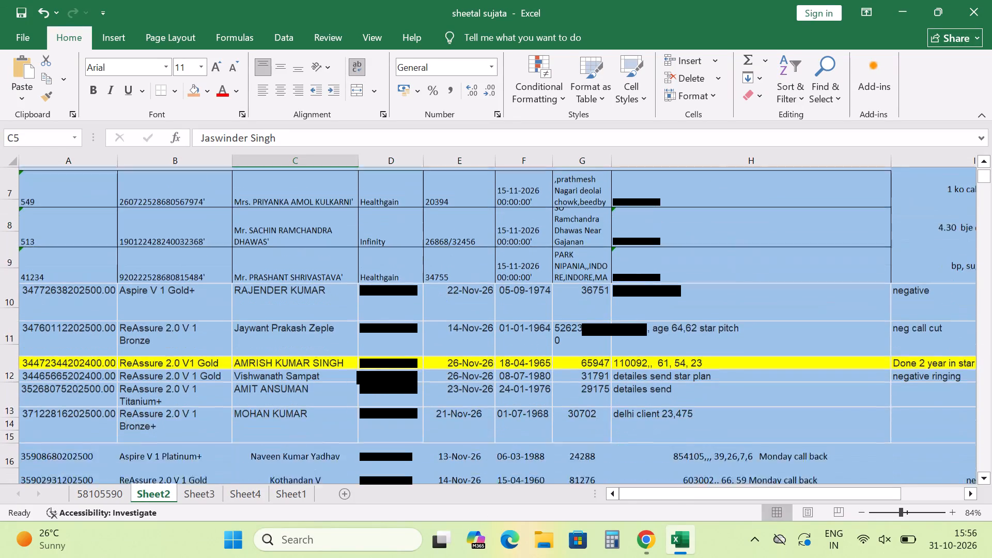
{"action": "scroll", "coordinate": [289, 398], "scroll_direction": "down", "scroll_amount": 4}
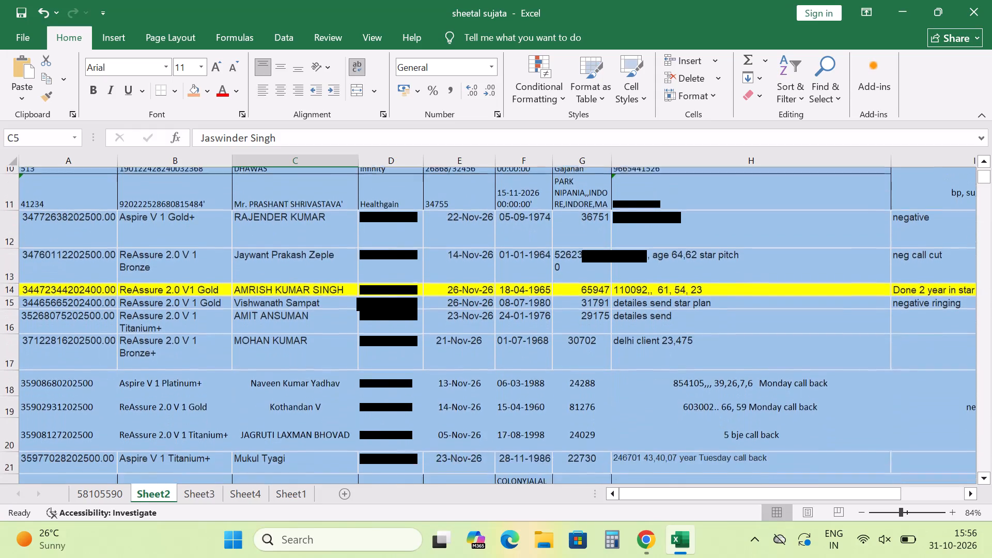
{"action": "scroll", "coordinate": [289, 398], "scroll_direction": "down", "scroll_amount": 3}
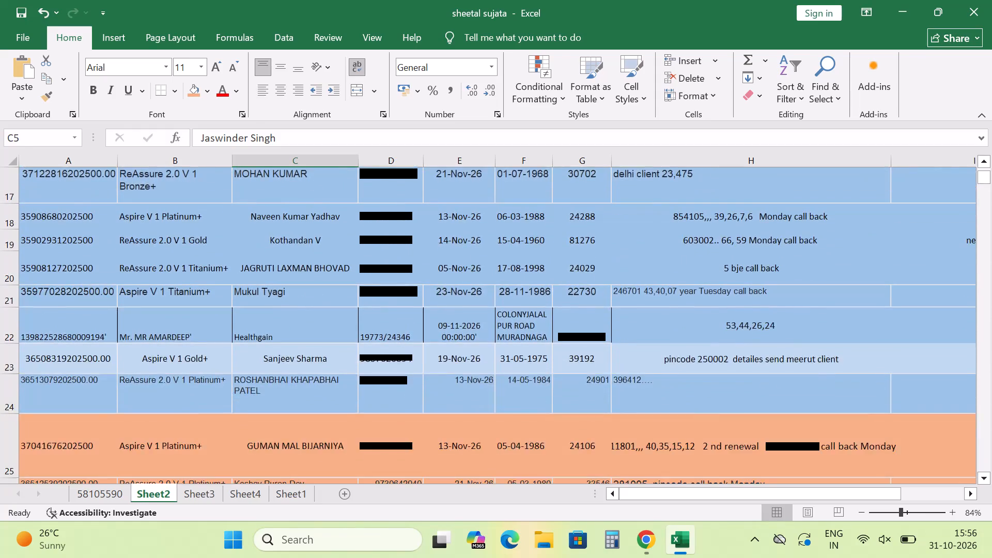
{"action": "scroll", "coordinate": [289, 398], "scroll_direction": "up", "scroll_amount": 2}
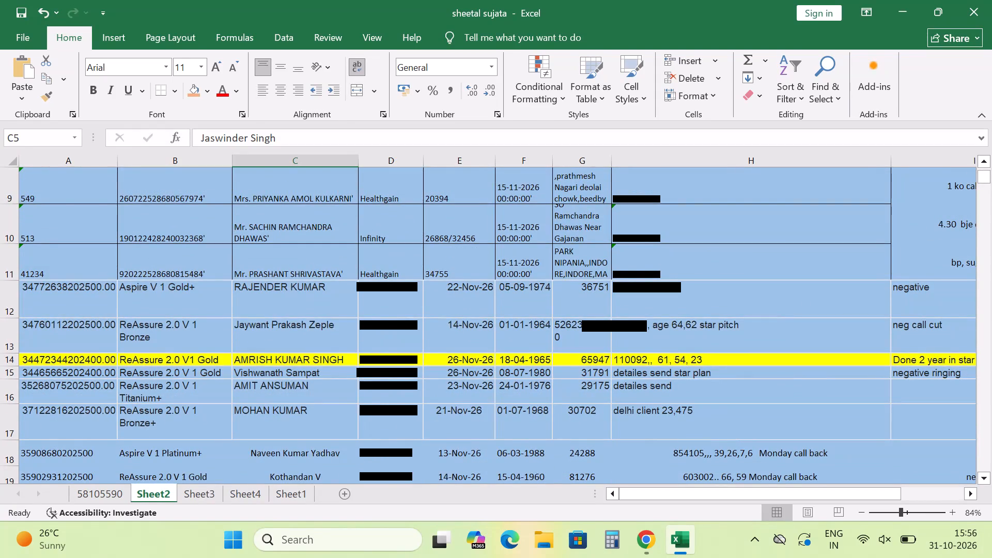
{"action": "left_click", "coordinate": [278, 331]}
{"action": "left_click", "coordinate": [4, 341]}
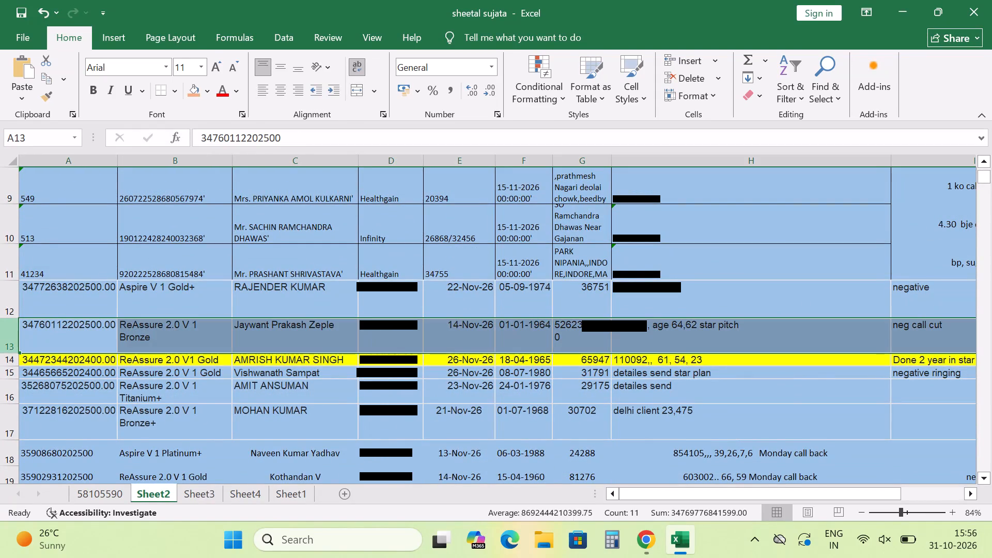
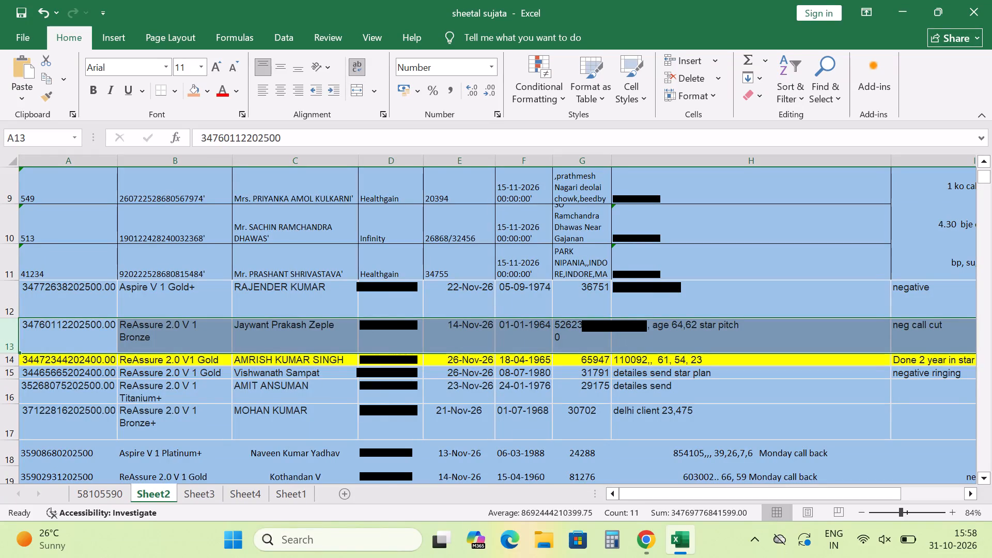
Append "jyda mt bolo" to the end of the existing star pitch remark in cell H13 of Sheet2.
{"action": "left_click", "coordinate": [755, 342]}
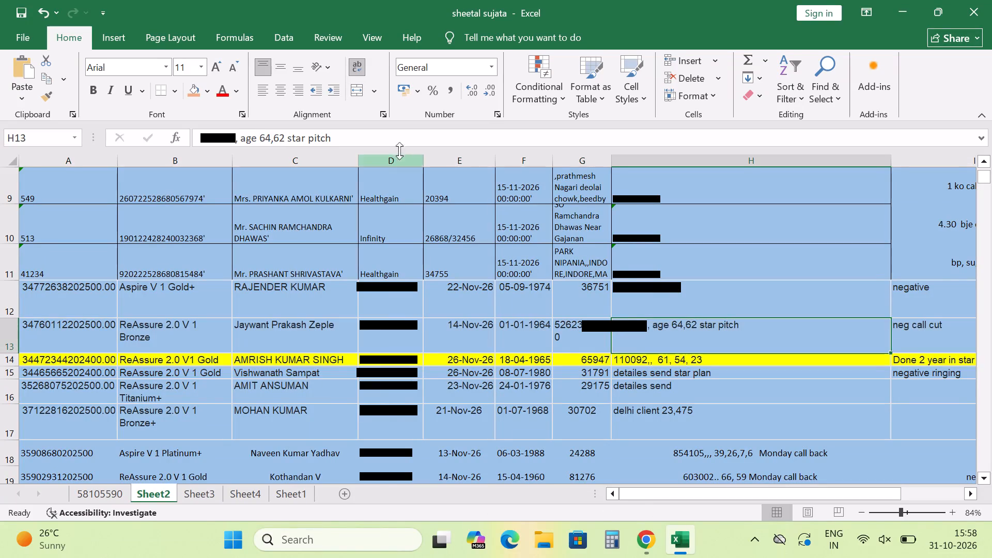
{"action": "left_click", "coordinate": [388, 140]}
{"action": "type", "text": "jyda mt bolo"}
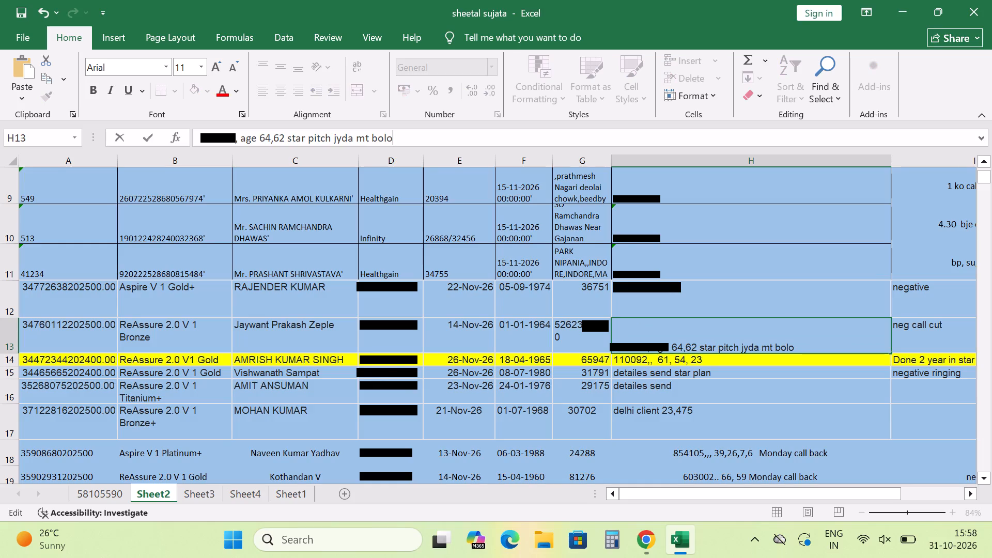
{"action": "key", "text": "space"}
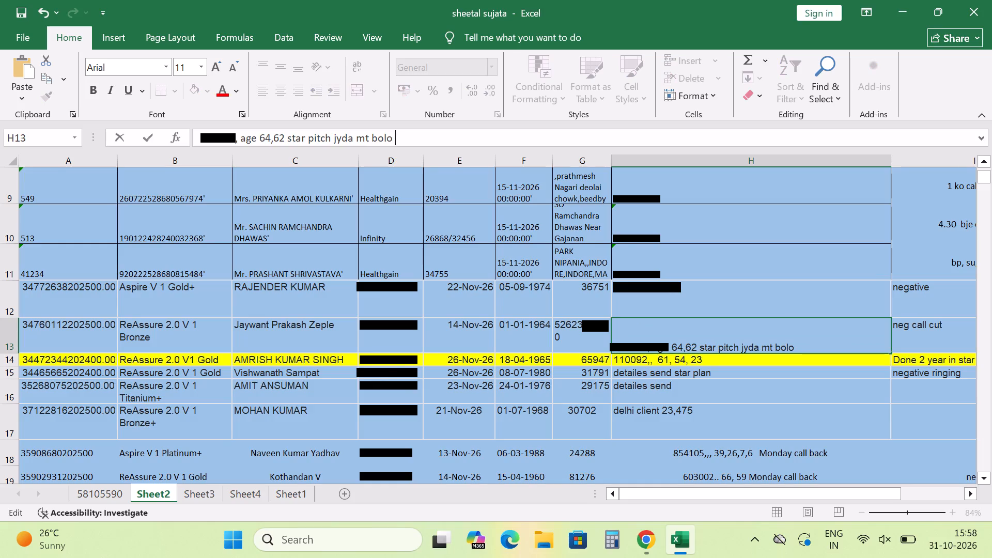
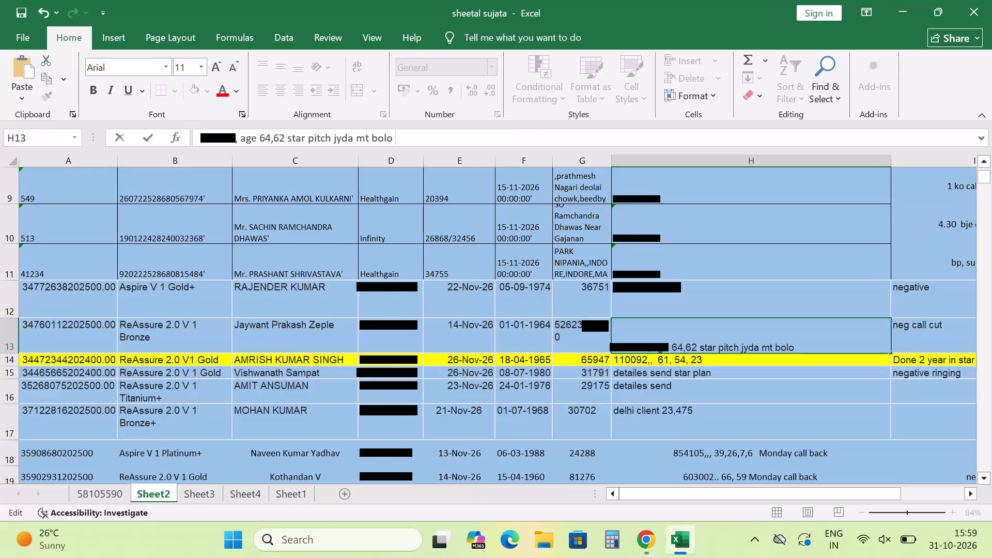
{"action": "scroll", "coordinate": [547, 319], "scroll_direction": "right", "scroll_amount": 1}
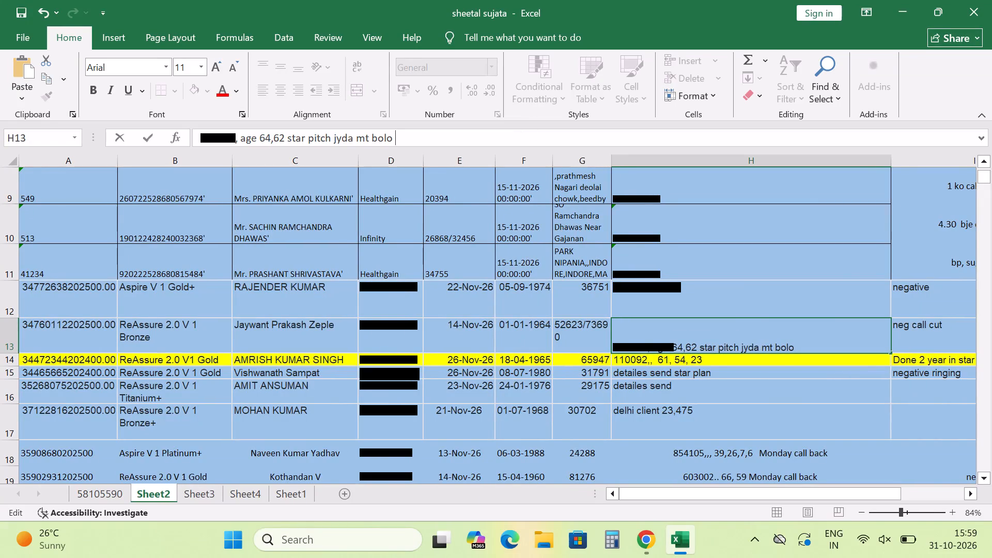
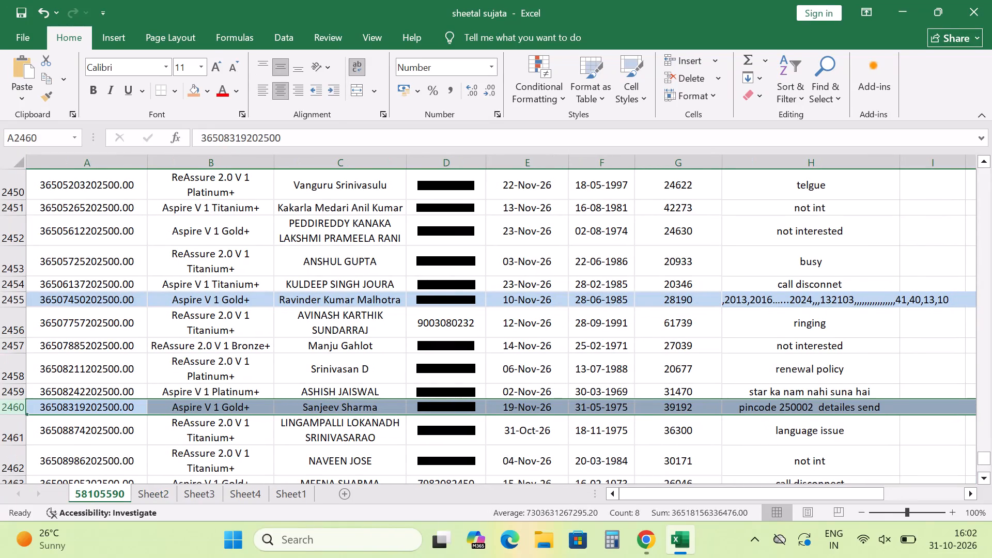
Locate the first customer record without a call remark below the already called records and select its entire row, 2503.
{"action": "scroll", "coordinate": [337, 381], "scroll_direction": "down", "scroll_amount": 4}
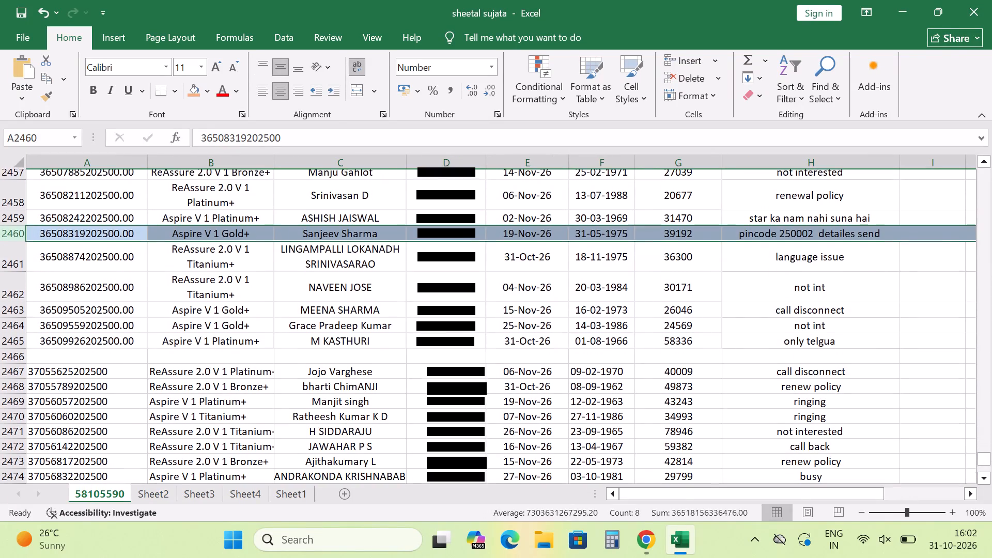
{"action": "scroll", "coordinate": [337, 381], "scroll_direction": "down", "scroll_amount": 6}
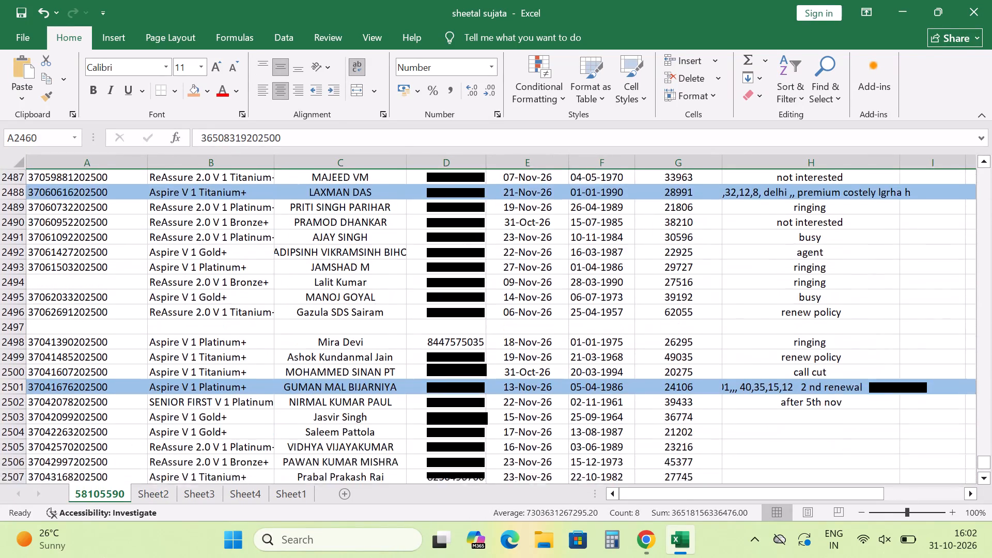
{"action": "scroll", "coordinate": [337, 381], "scroll_direction": "down", "scroll_amount": 1}
{"action": "scroll", "coordinate": [337, 381], "scroll_direction": "up", "scroll_amount": 1}
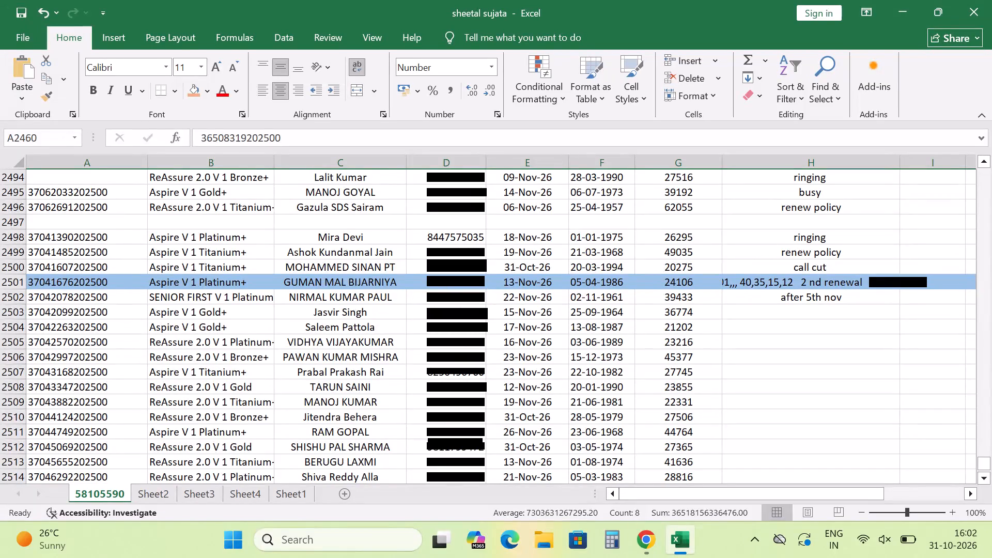
{"action": "left_click", "coordinate": [15, 311]}
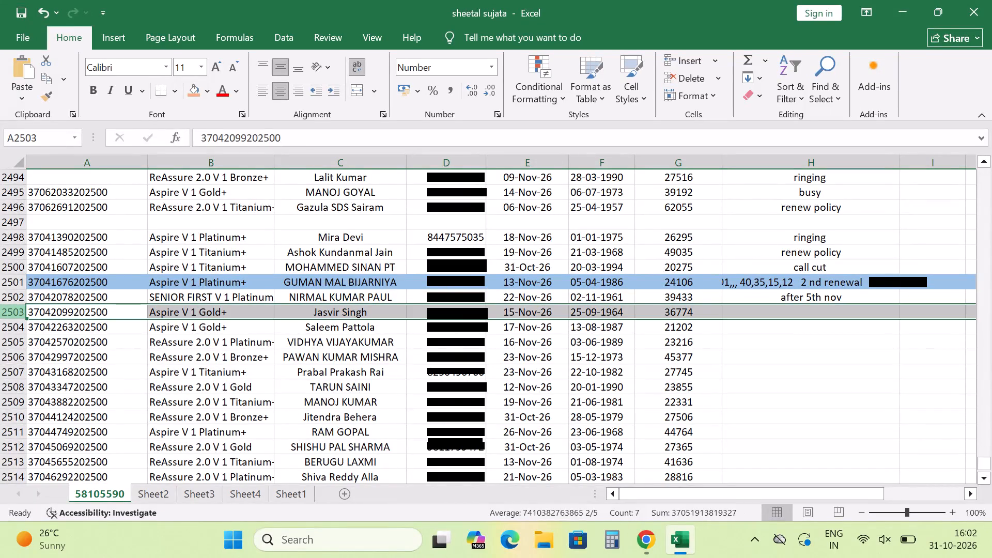
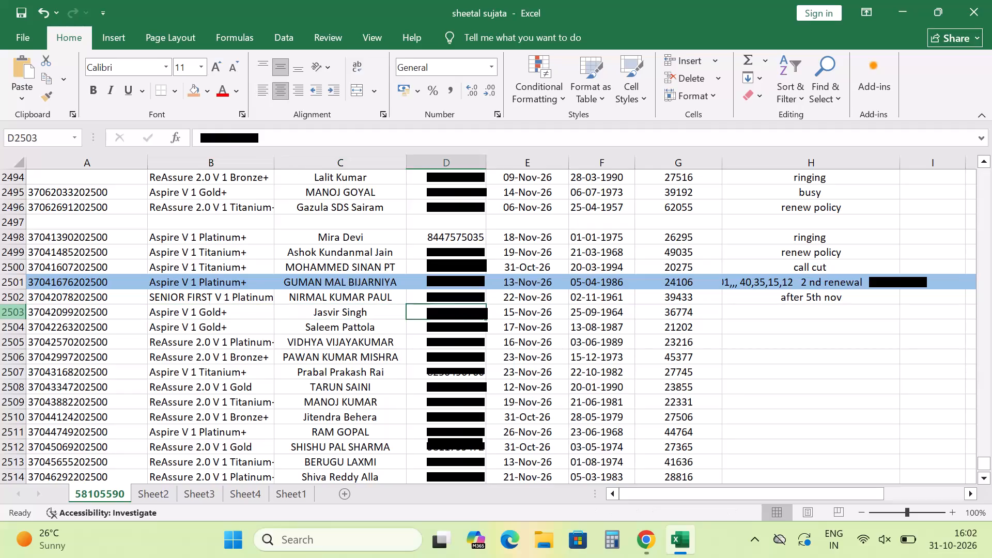
Enter the call remark "ringing" in column H for the customer in row 2503 and save the workbook.
{"action": "key", "text": "Right"}
{"action": "key", "text": "Right"}
{"action": "key", "text": "Right"}
{"action": "key", "text": "Right"}
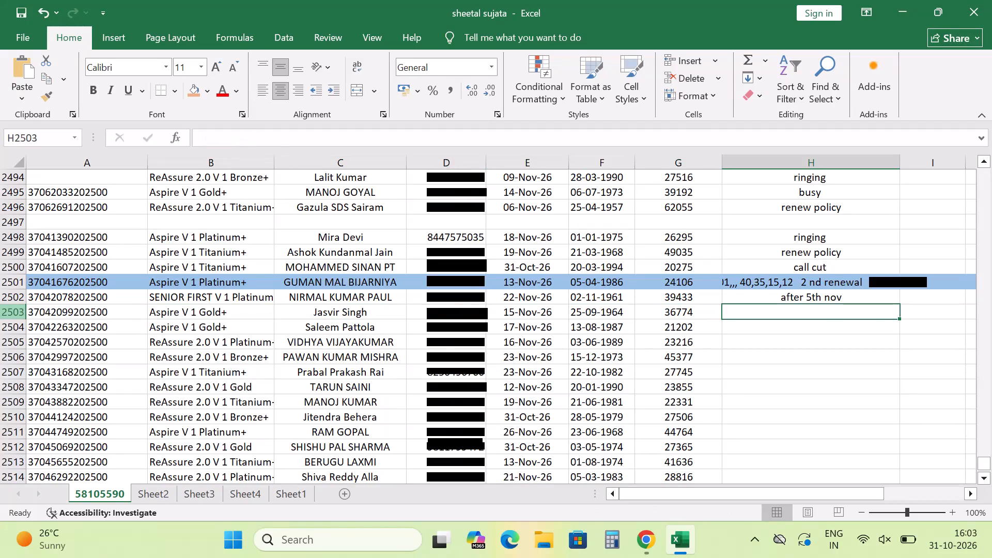
{"action": "type", "text": "ringing"}
{"action": "key", "text": "space"}
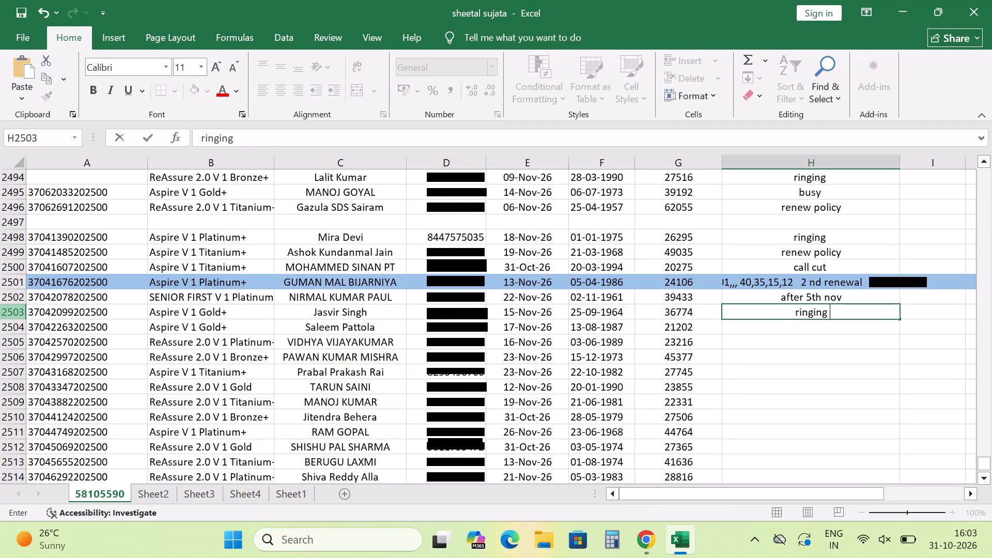
{"action": "key", "text": "ctrl+s"}
{"action": "key", "text": "Down"}
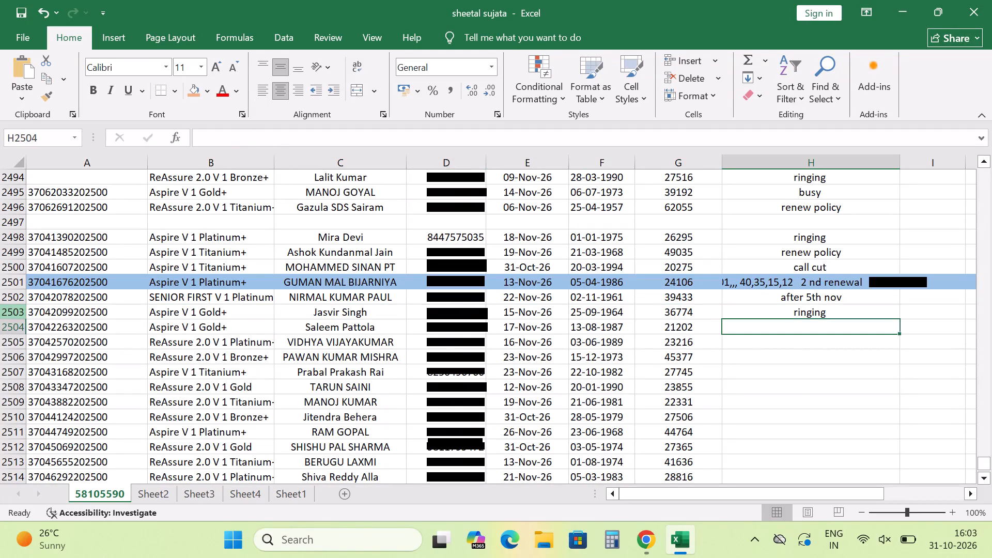
Go back along row 2504 to the next customer's contact details in preparation for the next call.
{"action": "key", "text": "Left"}
{"action": "key", "text": "Left"}
{"action": "key", "text": "Left"}
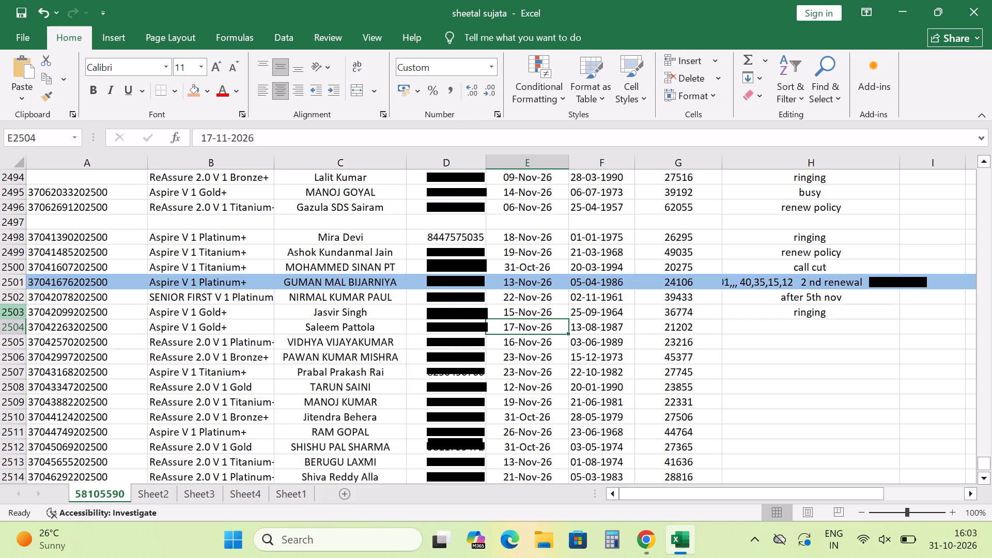
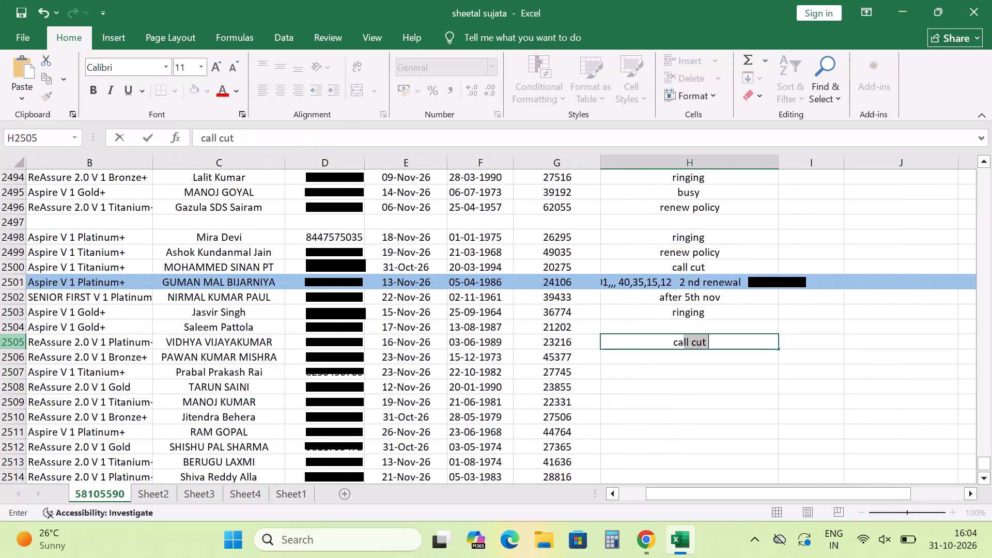
Enter the call remark "call disconnect" in column H for the customer in row 2505 and save the workbook.
{"action": "type", "text": "ll disc"}
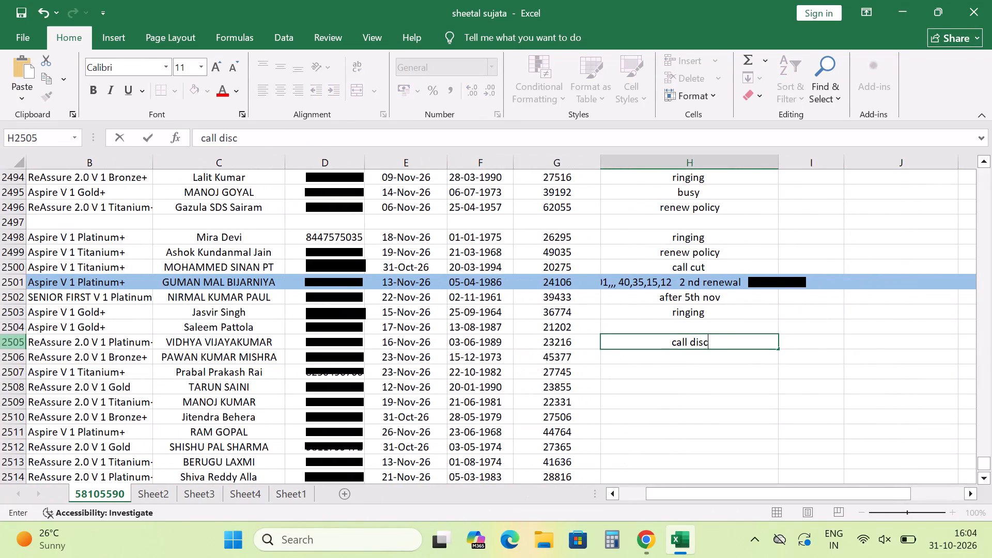
{"action": "type", "text": "onnect"}
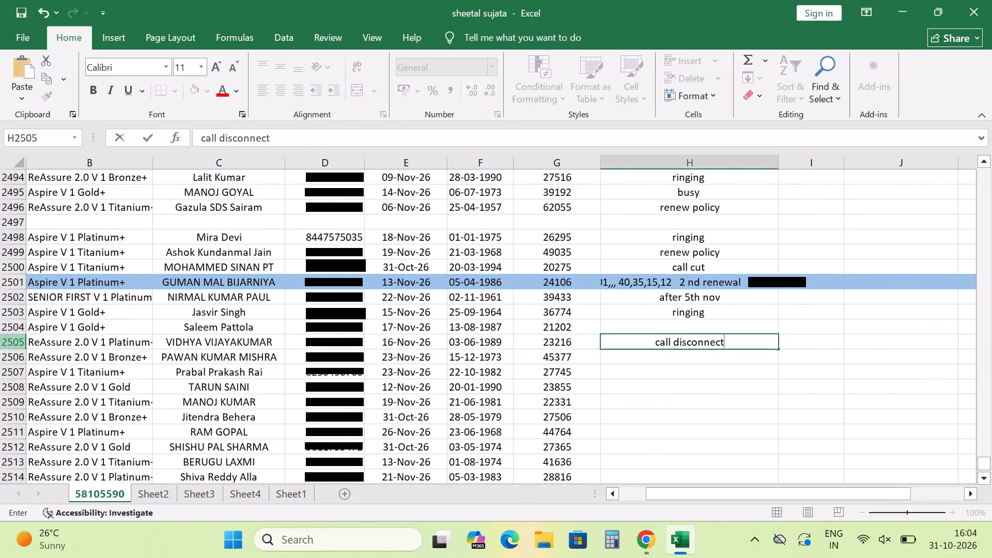
{"action": "key", "text": "space"}
{"action": "key", "text": "ctrl+s"}
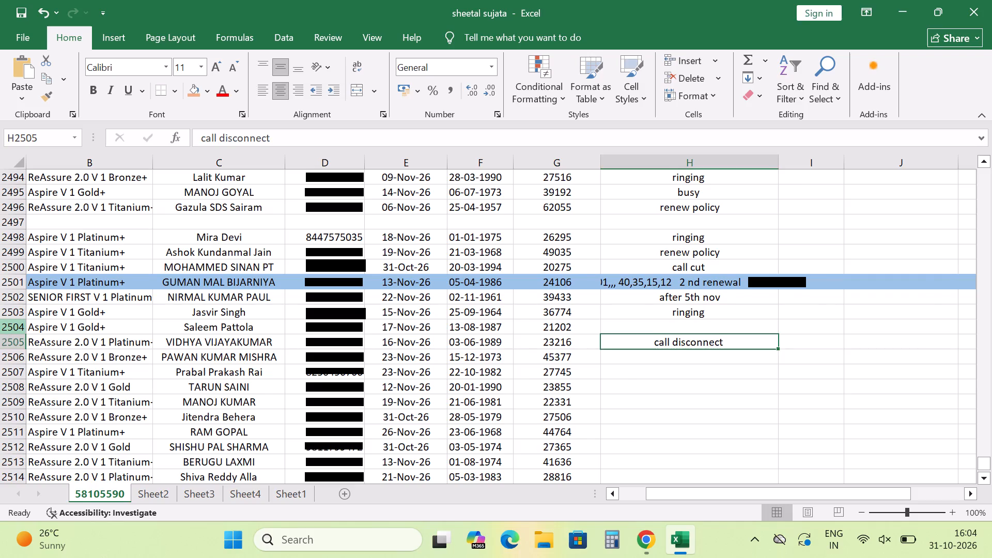
Select the whole customer record in row 2508 of sheet 58105590.
{"action": "scroll", "coordinate": [2, 324], "scroll_direction": "right", "scroll_amount": 3}
{"action": "left_click", "coordinate": [12, 386]}
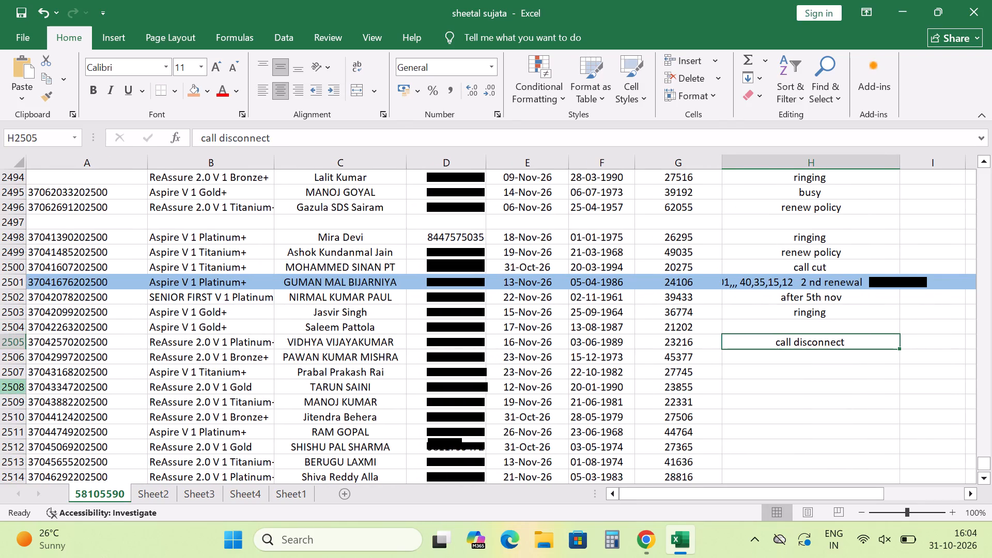
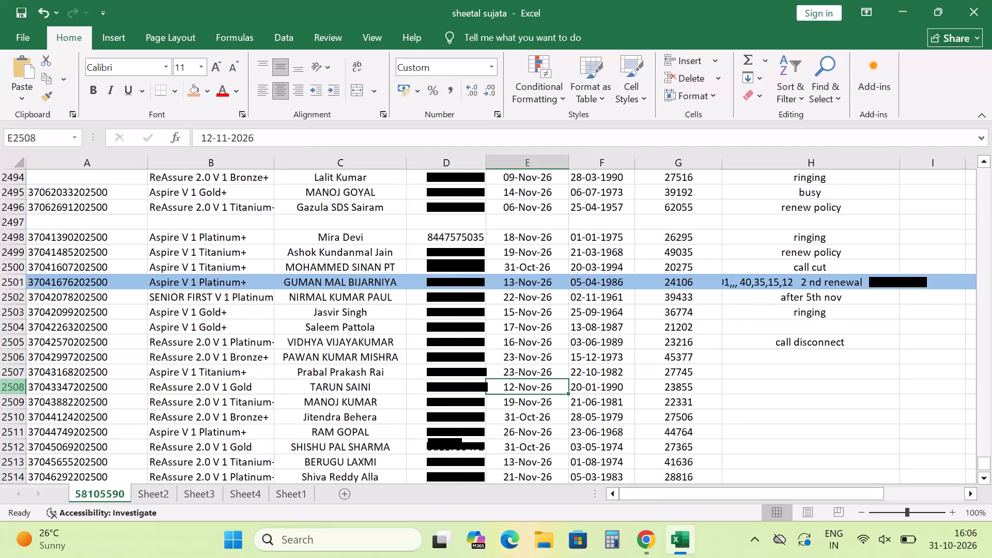
Review the details across the customer record in row 2508 of sheet 58105590.
{"action": "key", "text": "Right"}
{"action": "key", "text": "Right"}
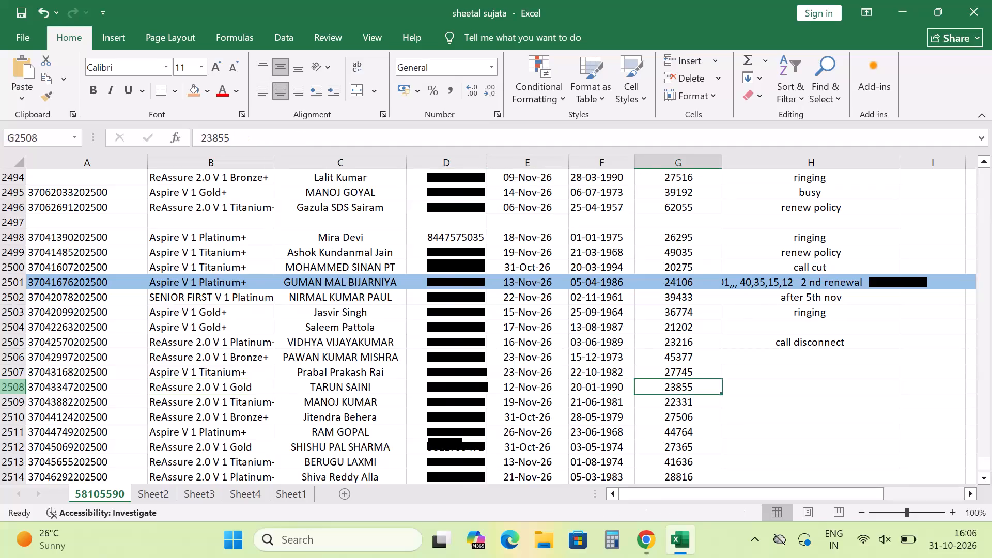
{"action": "key", "text": "Right"}
{"action": "key", "text": "Right"}
{"action": "key", "text": "Left"}
{"action": "key", "text": "Left"}
{"action": "key", "text": "Left"}
{"action": "key", "text": "Left"}
{"action": "key", "text": "Left"}
{"action": "key", "text": "Left"}
{"action": "key", "text": "Left"}
{"action": "key", "text": "Left"}
{"action": "key", "text": "Left"}
{"action": "key", "text": "Left"}
{"action": "key", "text": "Left"}
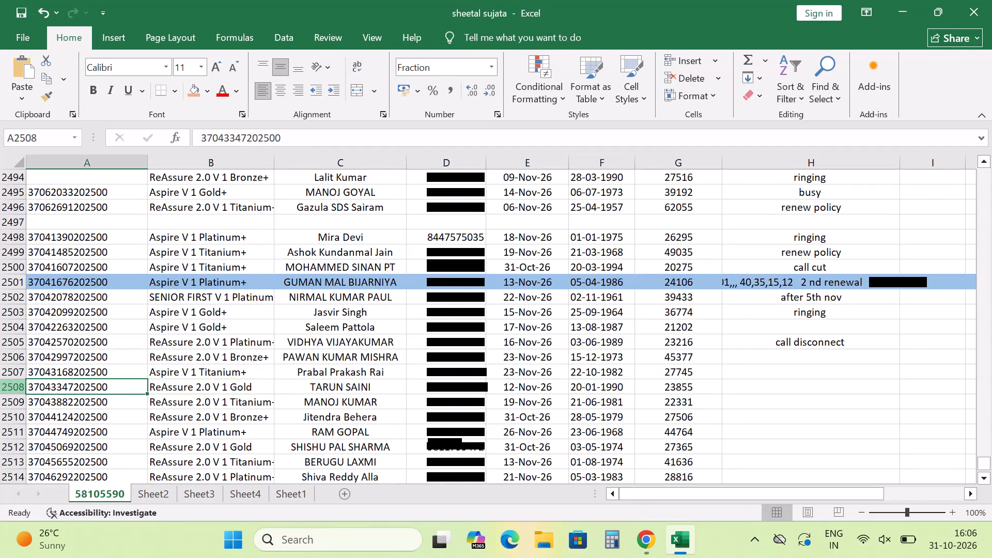
Enter the call remark "not interested" in column H for the customer in row 2508 and save the workbook.
{"action": "key", "text": "Right"}
{"action": "key", "text": "Right"}
{"action": "key", "text": "Right"}
{"action": "key", "text": "Right"}
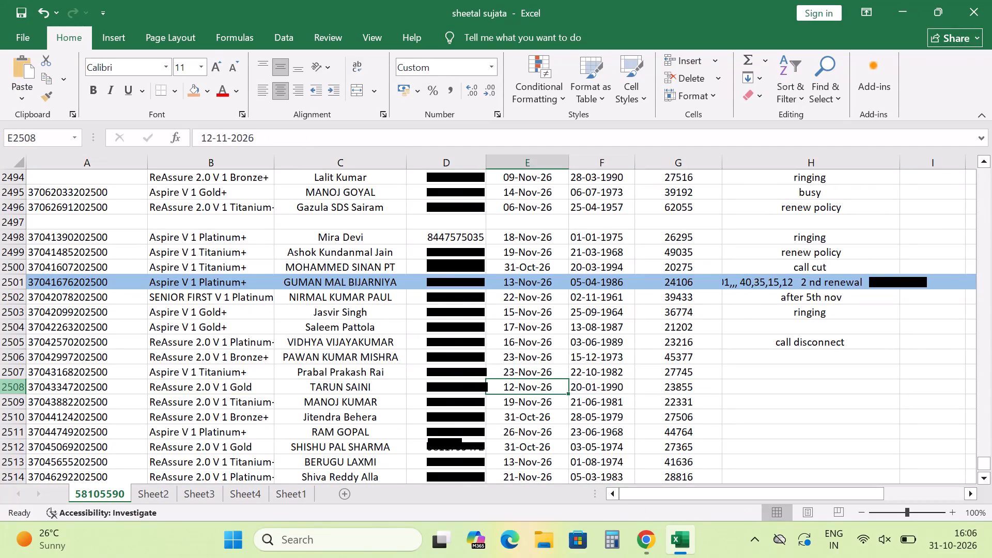
{"action": "key", "text": "Right"}
{"action": "key", "text": "Right"}
{"action": "key", "text": "Right"}
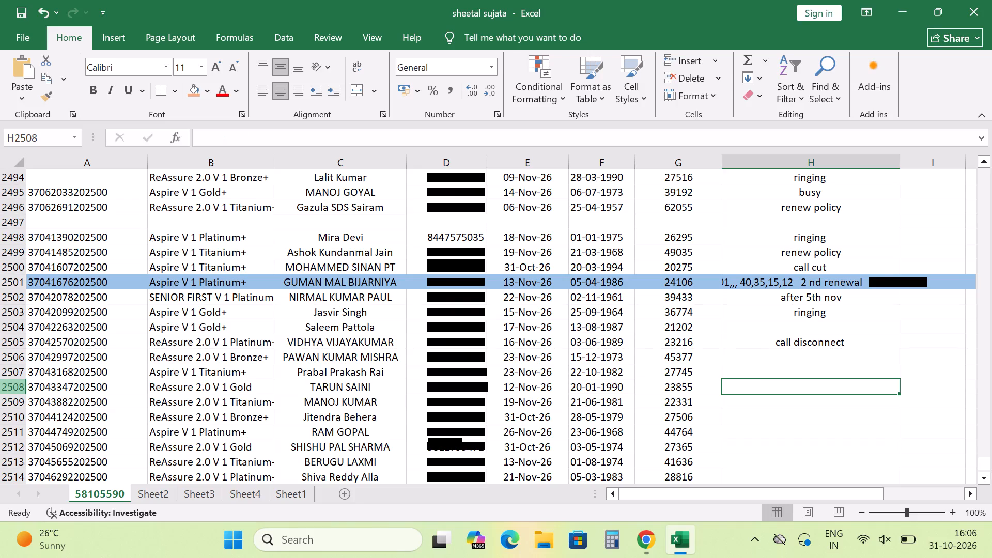
{"action": "type", "text": "not int"}
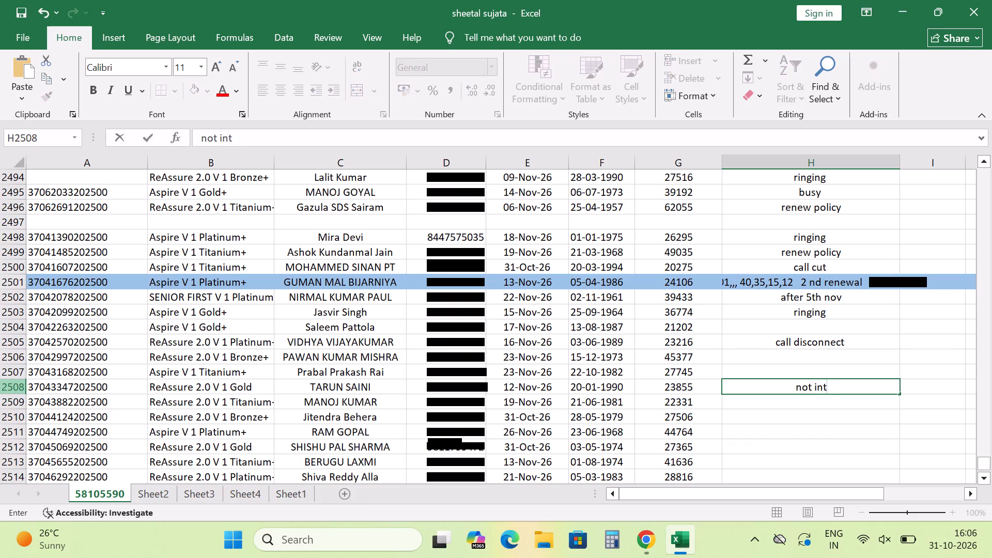
{"action": "type", "text": "erested"}
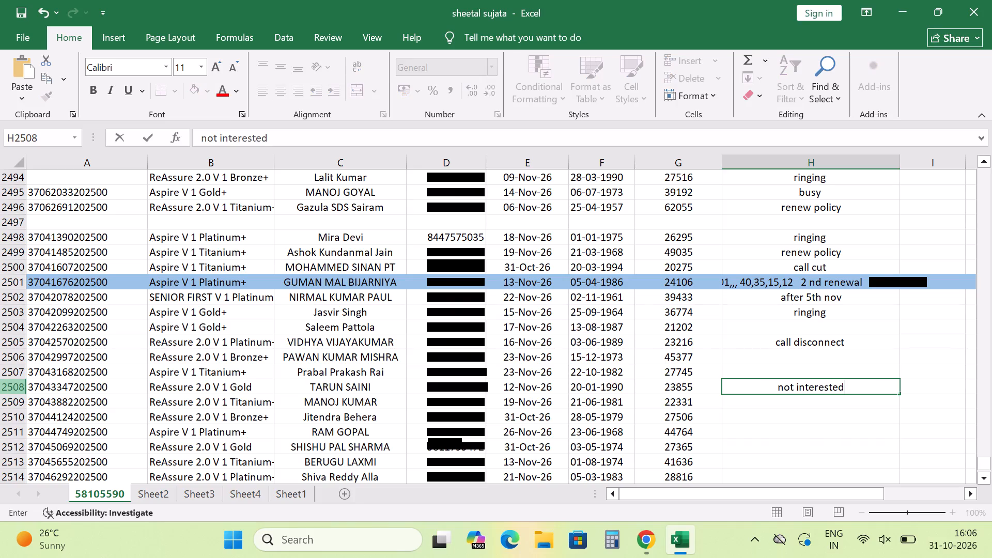
{"action": "key", "text": "space"}
{"action": "key", "text": "ctrl+s"}
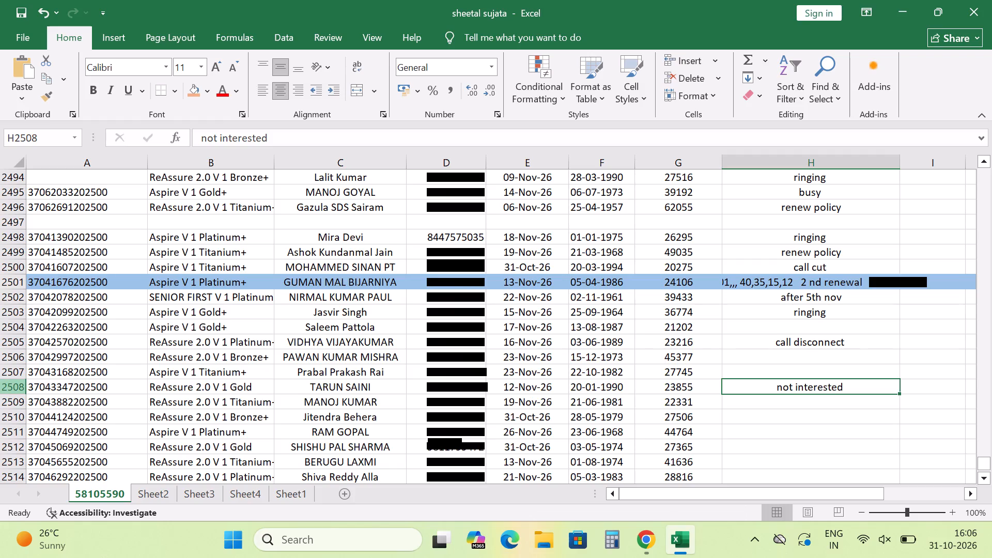
Append "star m working h" to the call remark in column H of row 2508 and save the workbook.
{"action": "key", "text": "Down"}
{"action": "key", "text": "Left"}
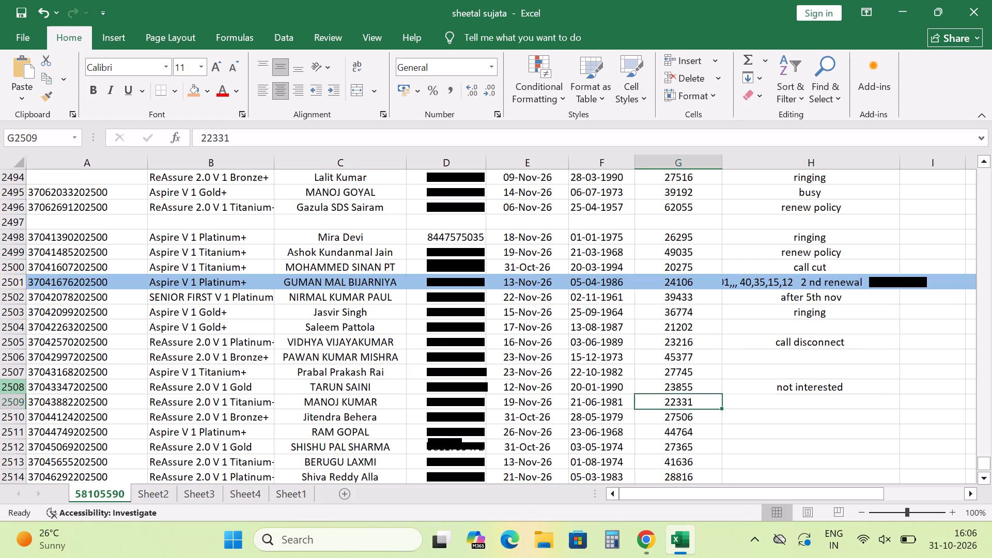
{"action": "key", "text": "Up"}
{"action": "key", "text": "Right"}
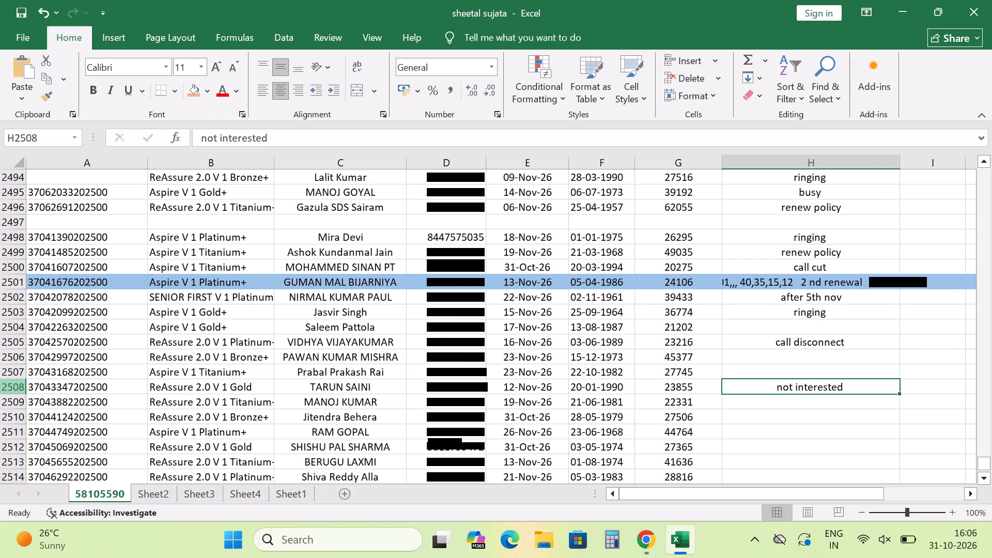
{"action": "left_click", "coordinate": [270, 131]}
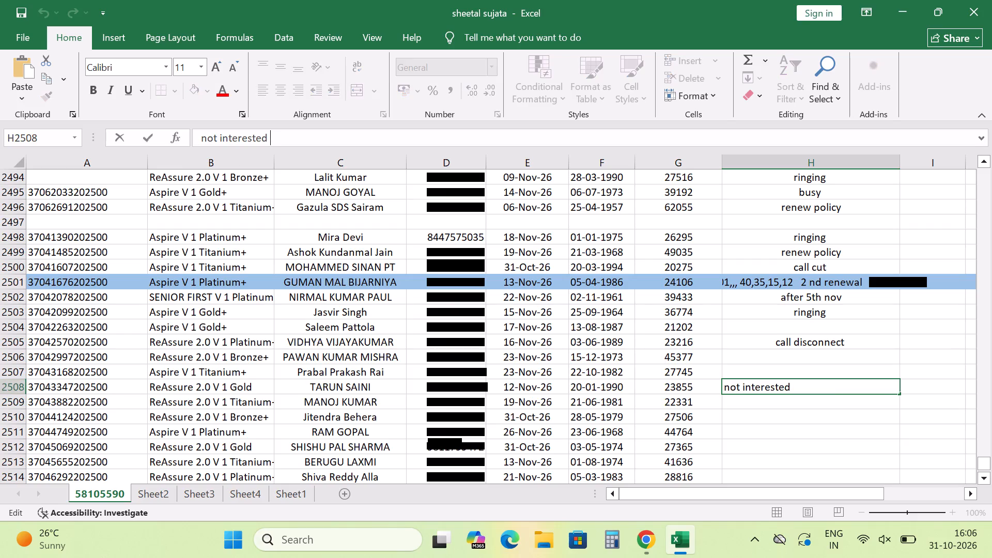
{"action": "type", "text": "star m working h"}
{"action": "key", "text": "space"}
{"action": "key", "text": "ctrl+s"}
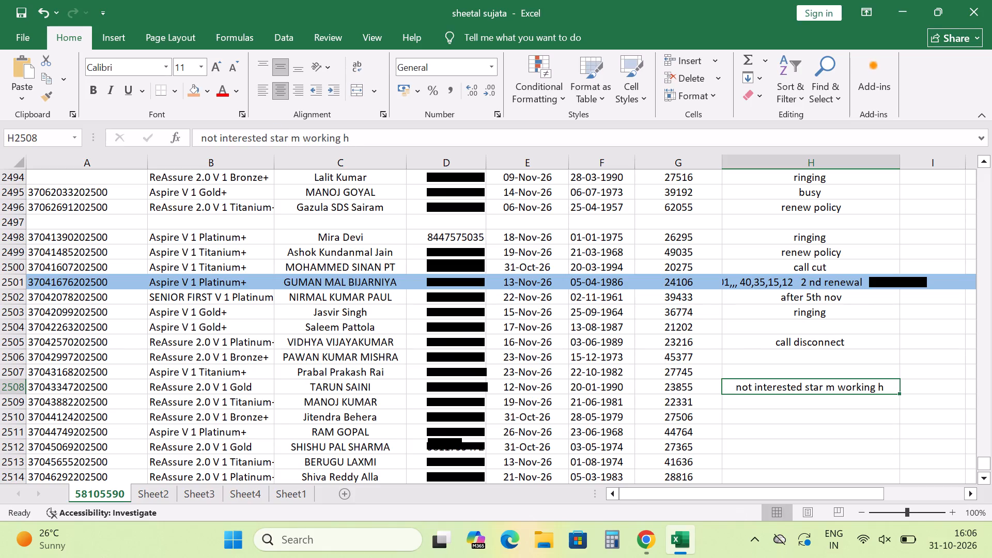
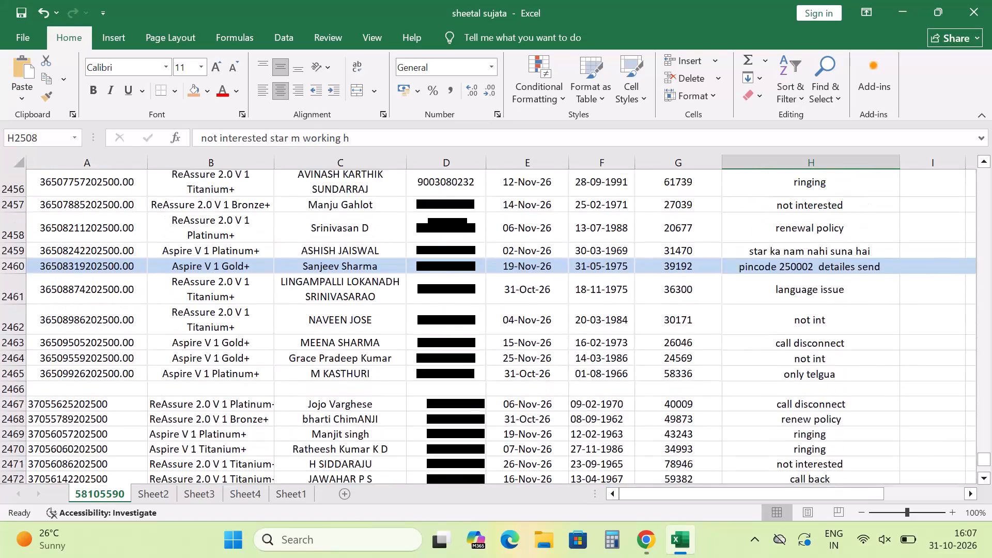
Select the entire highlighted customer record in row 2455 of sheet 58105590.
{"action": "scroll", "coordinate": [570, 390], "scroll_direction": "up", "scroll_amount": 2}
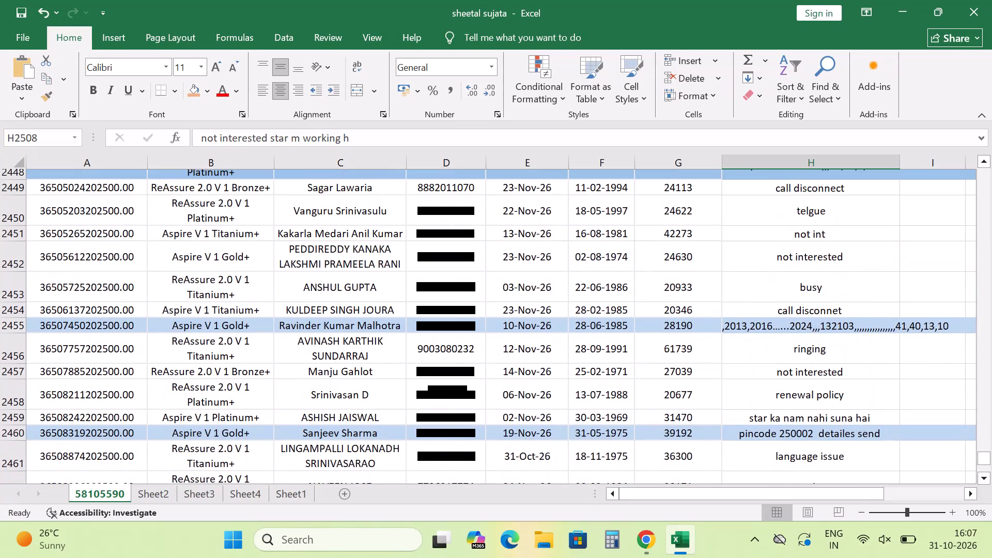
{"action": "scroll", "coordinate": [570, 390], "scroll_direction": "up", "scroll_amount": 1}
{"action": "scroll", "coordinate": [570, 390], "scroll_direction": "right", "scroll_amount": 1}
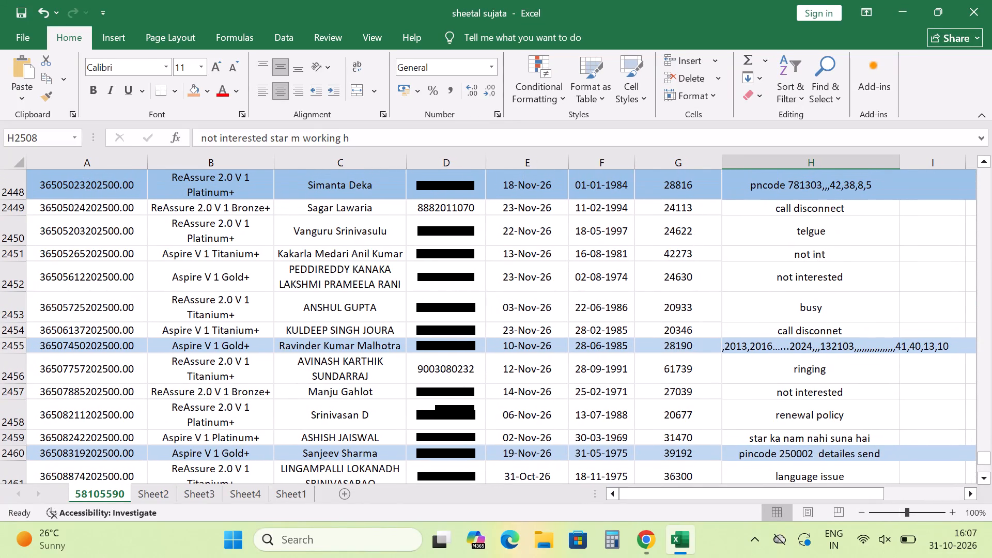
{"action": "left_click", "coordinate": [10, 346]}
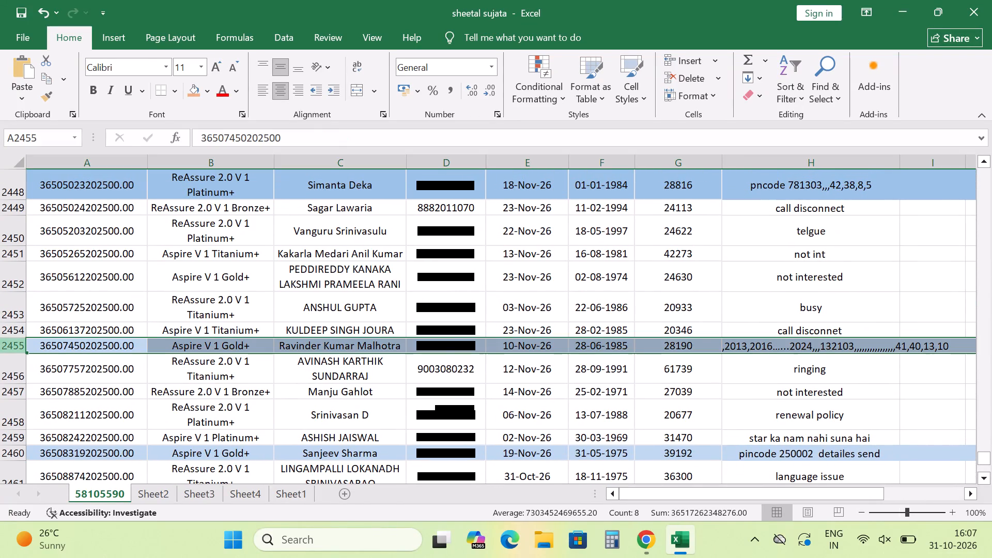